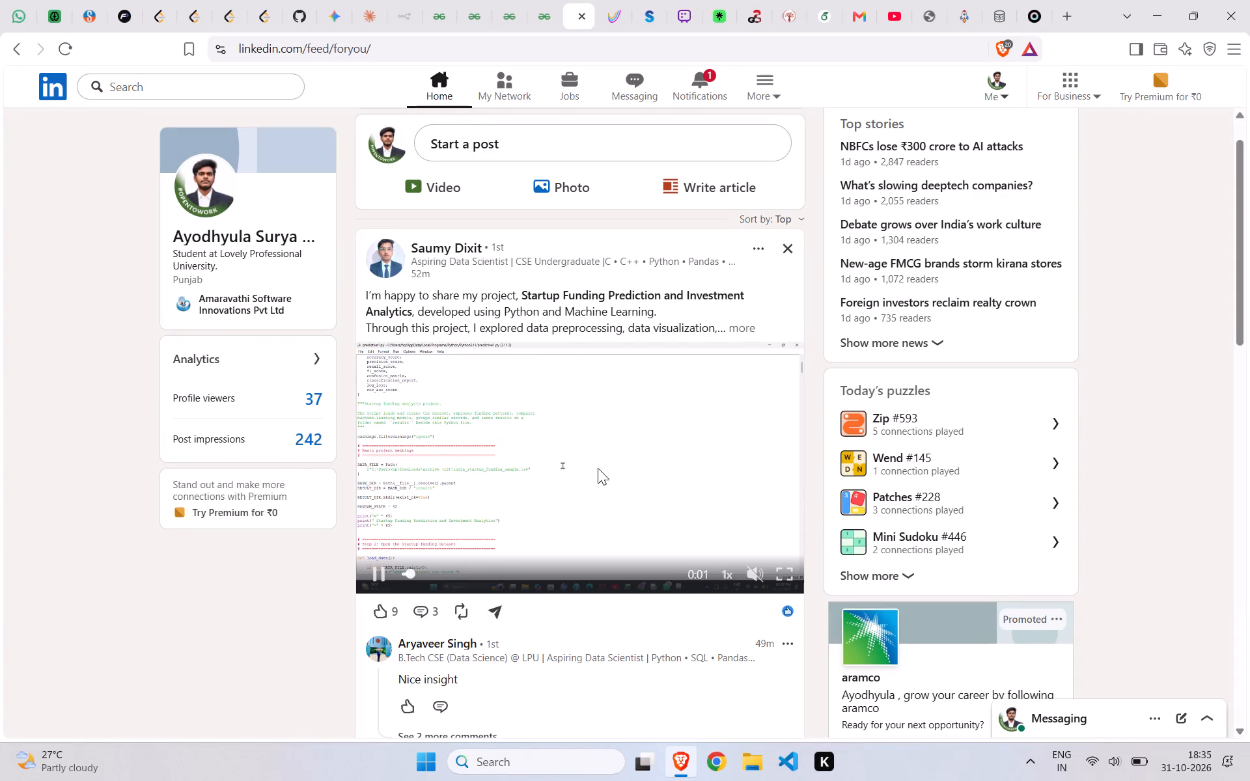
Browse the posts in the LinkedIn home feed, looking at the data science and machine learning projects people share.
{"action": "scroll", "coordinate": [598, 468], "scroll_direction": "down", "scroll_amount": 1}
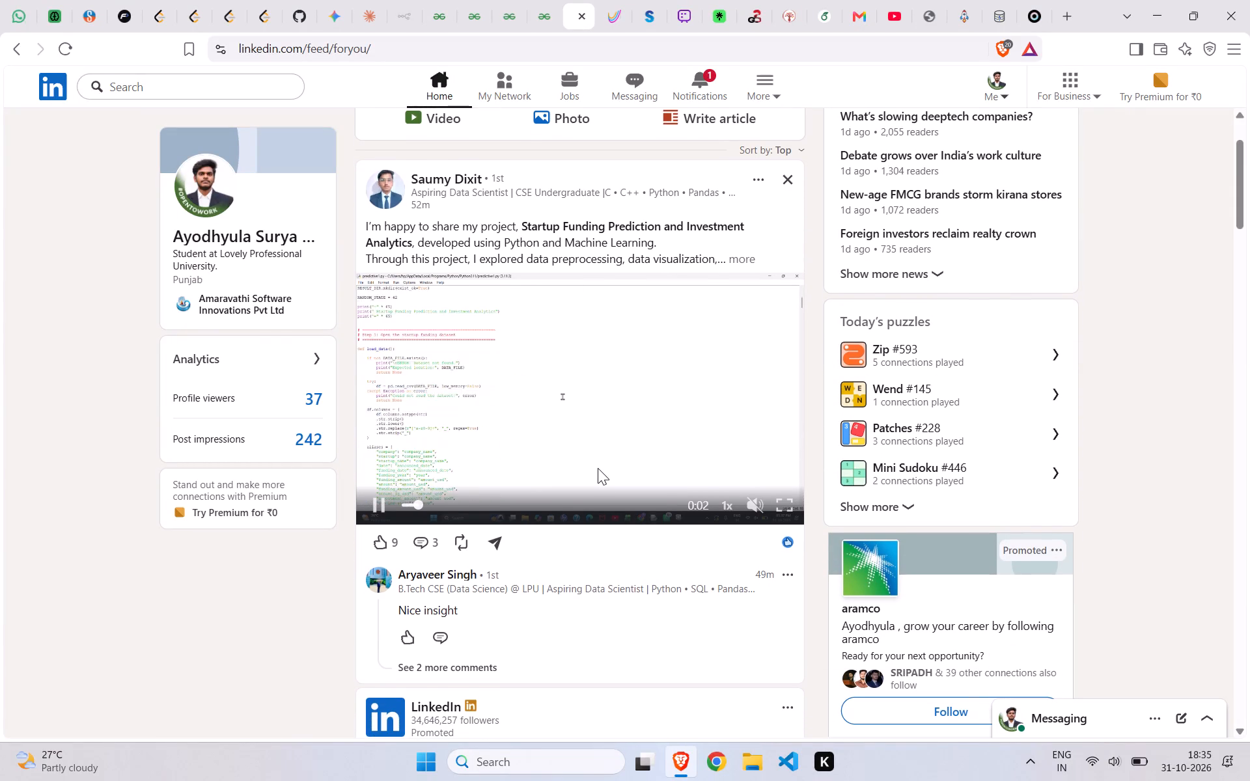
{"action": "scroll", "coordinate": [598, 468], "scroll_direction": "down", "scroll_amount": 12}
{"action": "scroll", "coordinate": [598, 468], "scroll_direction": "up", "scroll_amount": 1}
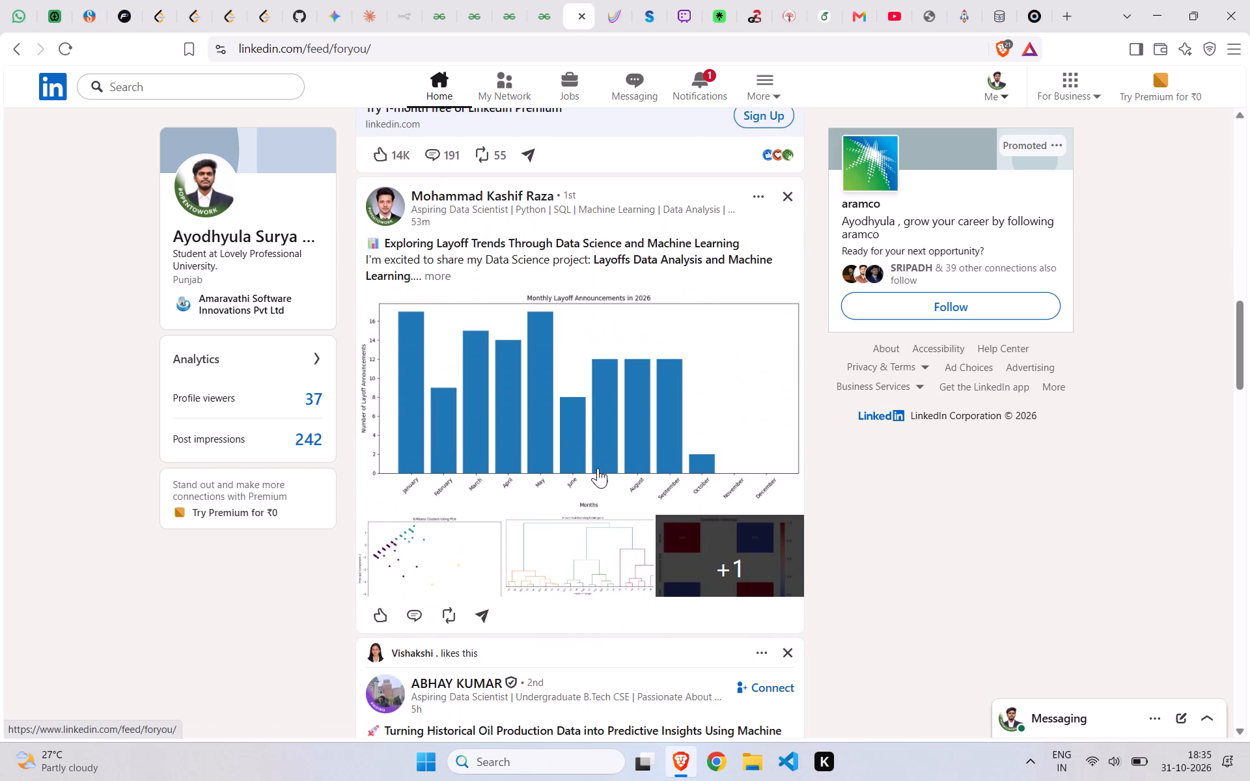
{"action": "scroll", "coordinate": [598, 468], "scroll_direction": "down", "scroll_amount": 7}
{"action": "scroll", "coordinate": [598, 468], "scroll_direction": "up", "scroll_amount": 1}
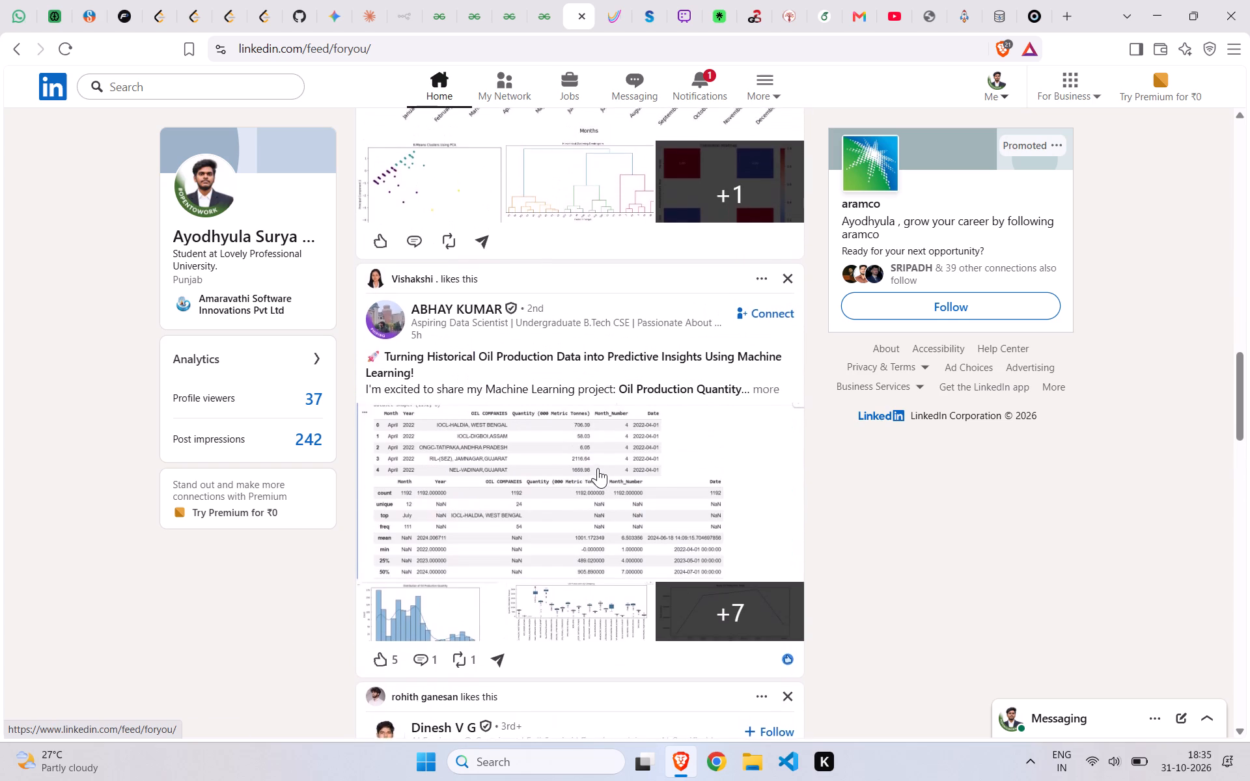
{"action": "scroll", "coordinate": [598, 468], "scroll_direction": "down", "scroll_amount": 7}
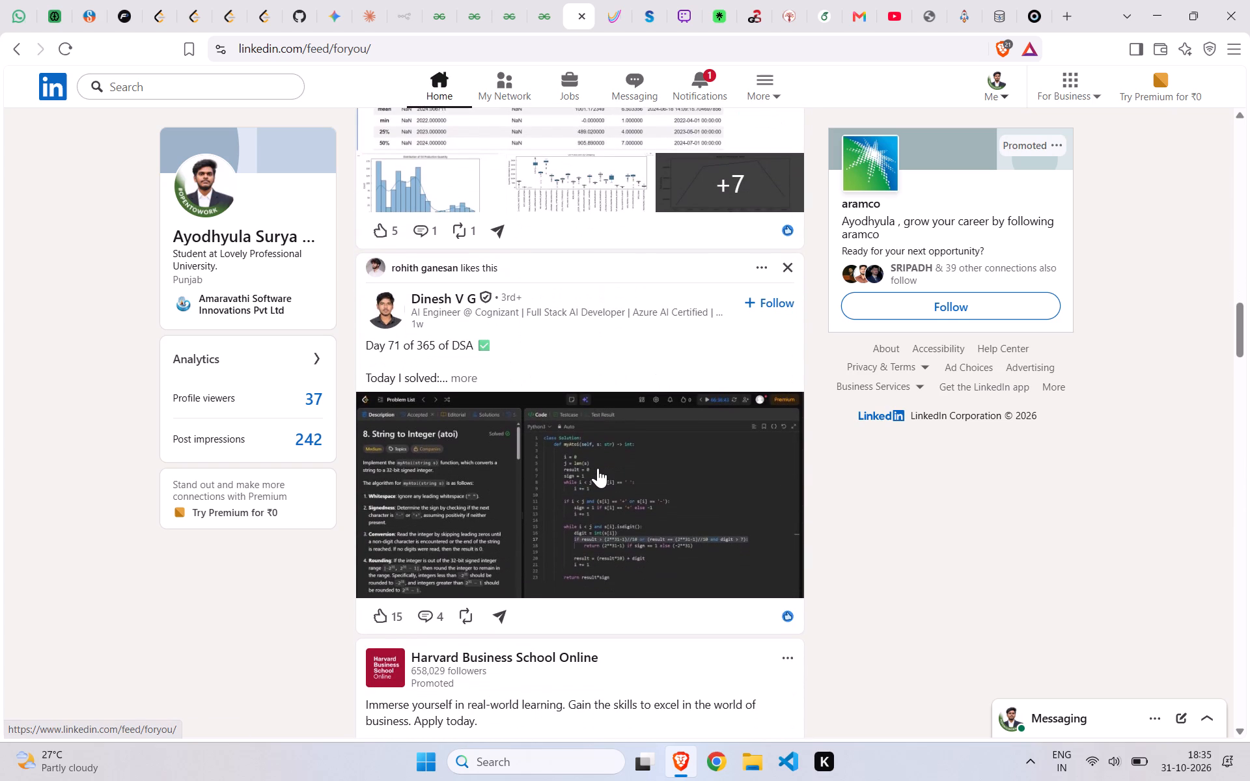
{"action": "scroll", "coordinate": [598, 468], "scroll_direction": "down", "scroll_amount": 1}
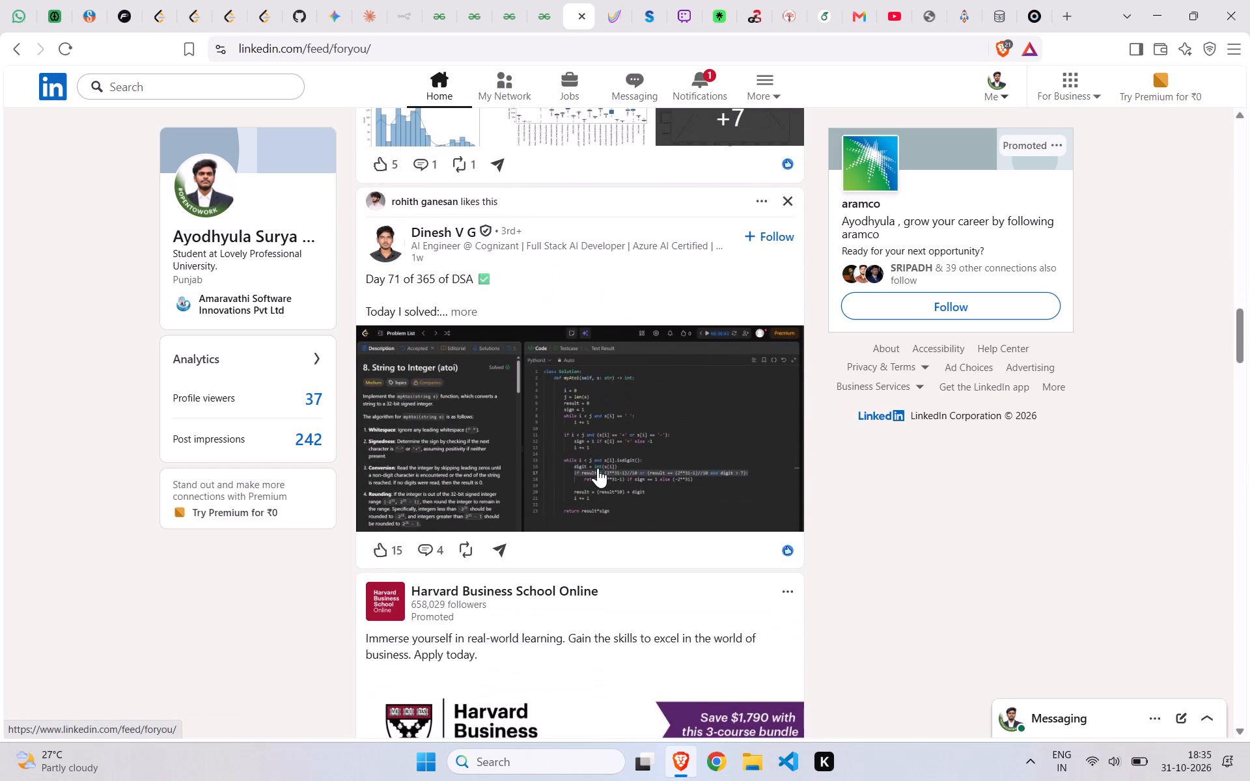
{"action": "scroll", "coordinate": [598, 468], "scroll_direction": "down", "scroll_amount": 10}
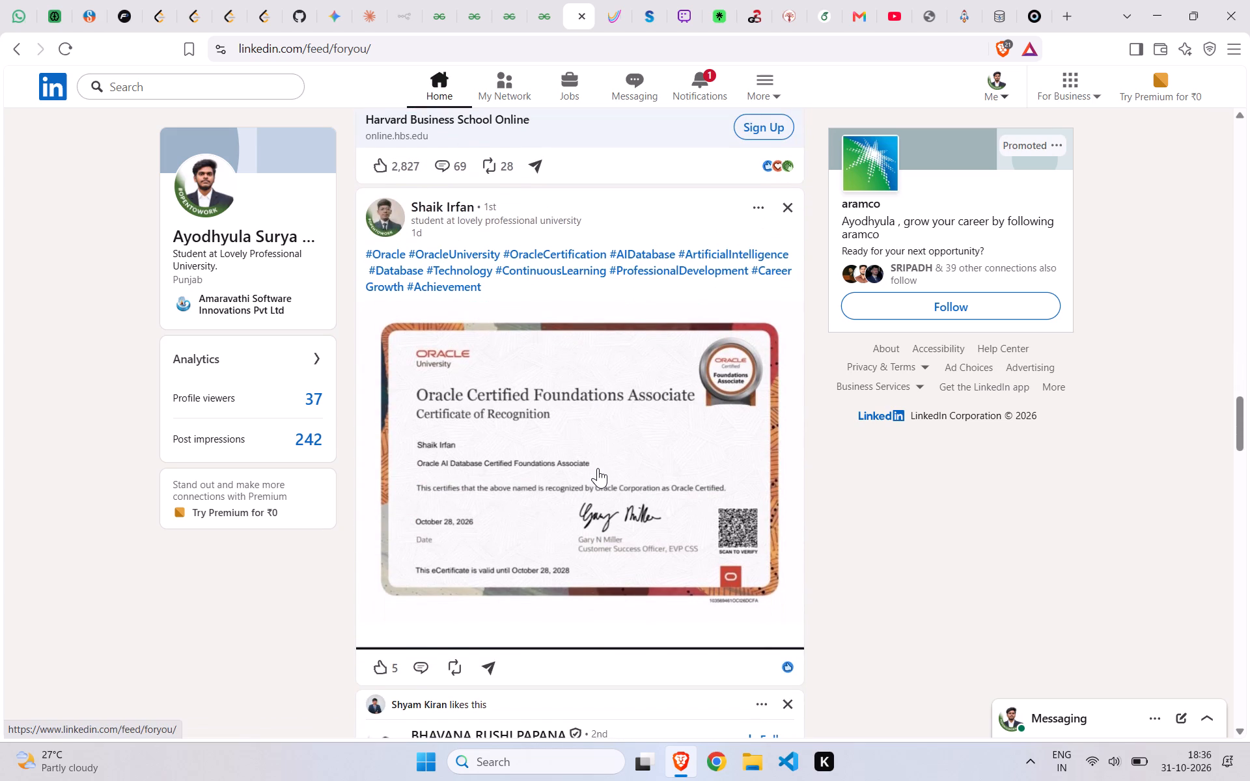
{"action": "scroll", "coordinate": [598, 468], "scroll_direction": "down", "scroll_amount": 12}
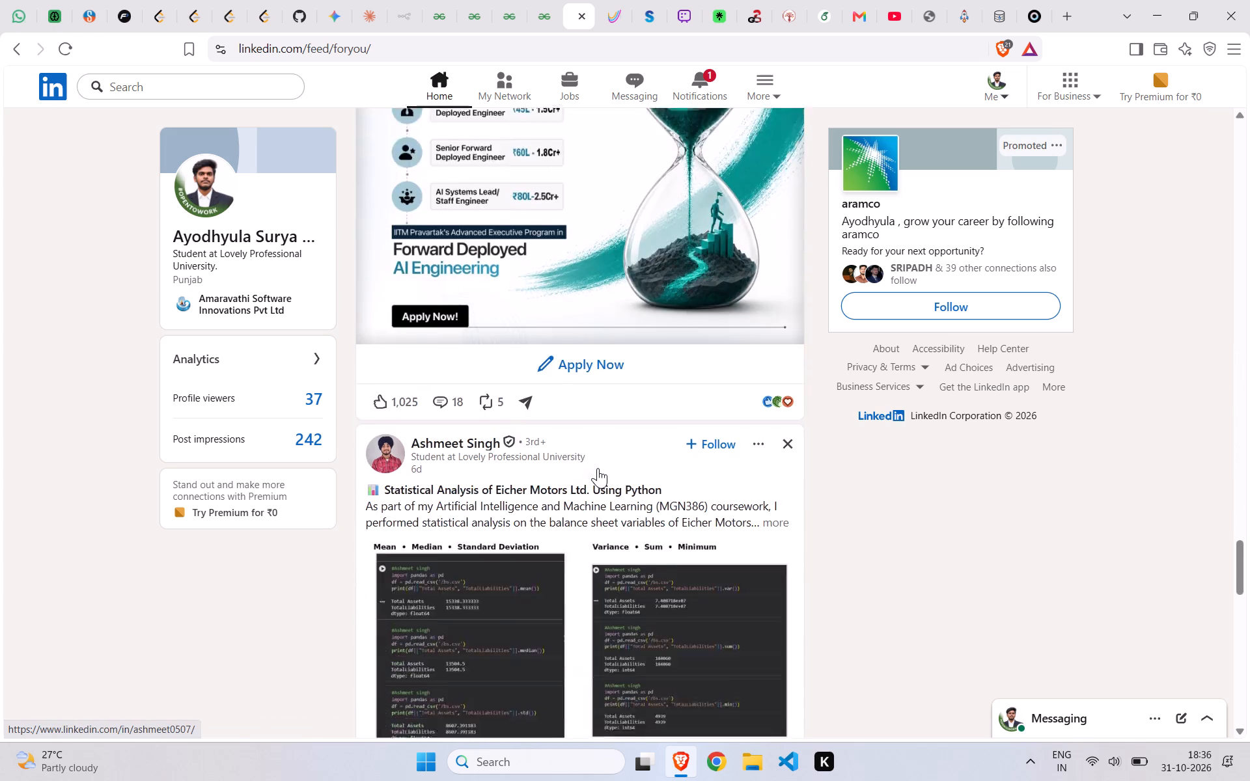
{"action": "scroll", "coordinate": [598, 468], "scroll_direction": "down", "scroll_amount": 4}
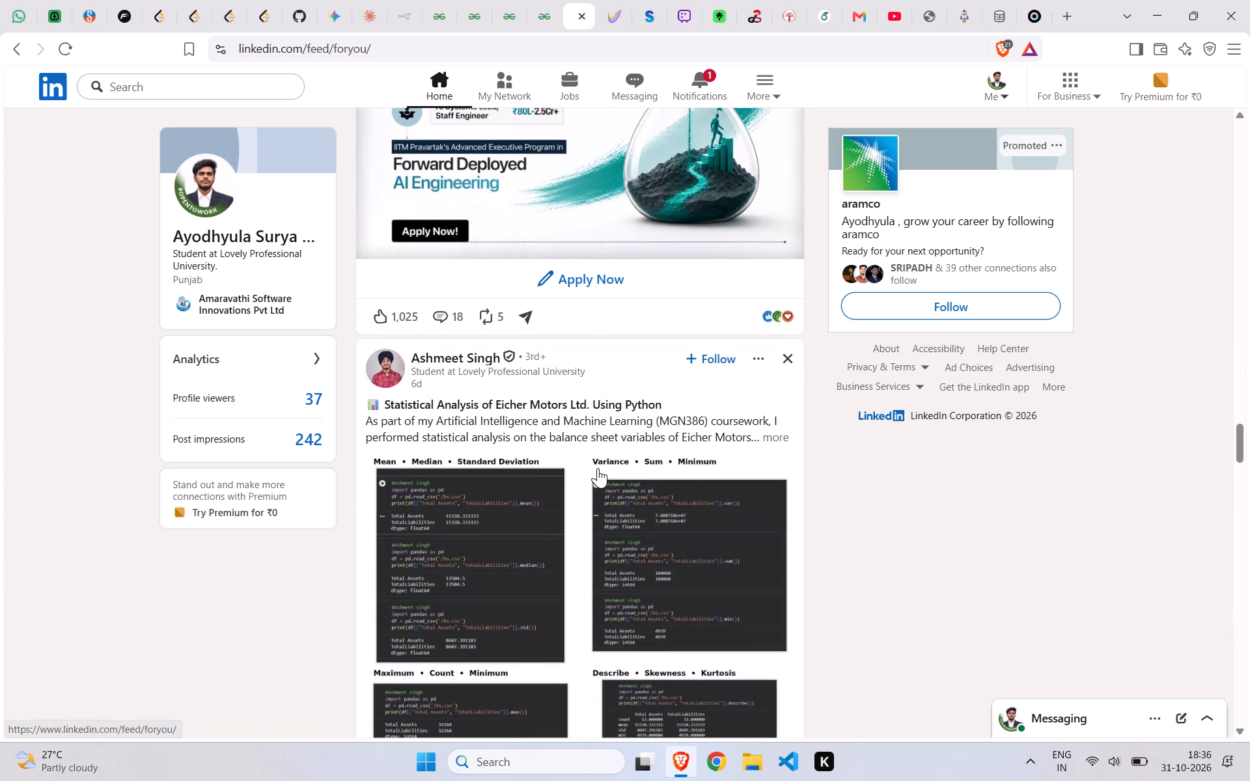
{"action": "scroll", "coordinate": [598, 468], "scroll_direction": "down", "scroll_amount": 4}
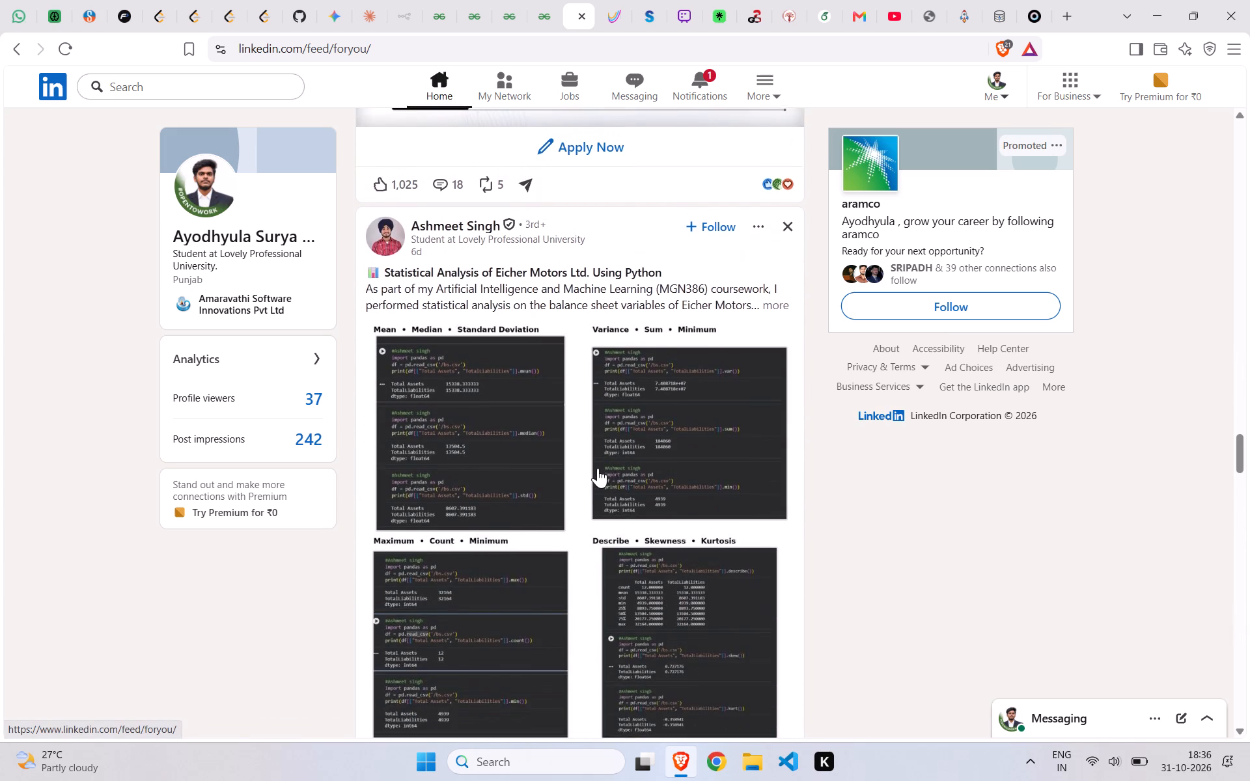
{"action": "scroll", "coordinate": [598, 468], "scroll_direction": "down", "scroll_amount": 10}
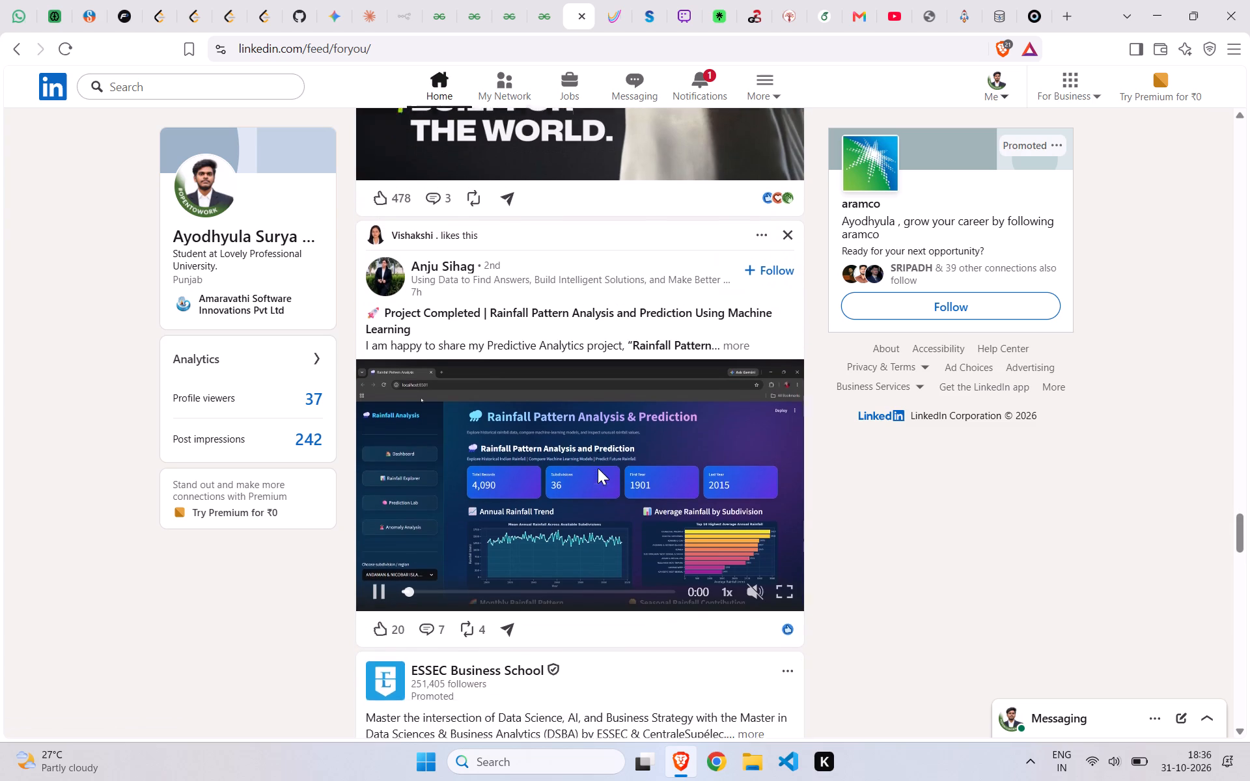
{"action": "scroll", "coordinate": [598, 468], "scroll_direction": "down", "scroll_amount": 1}
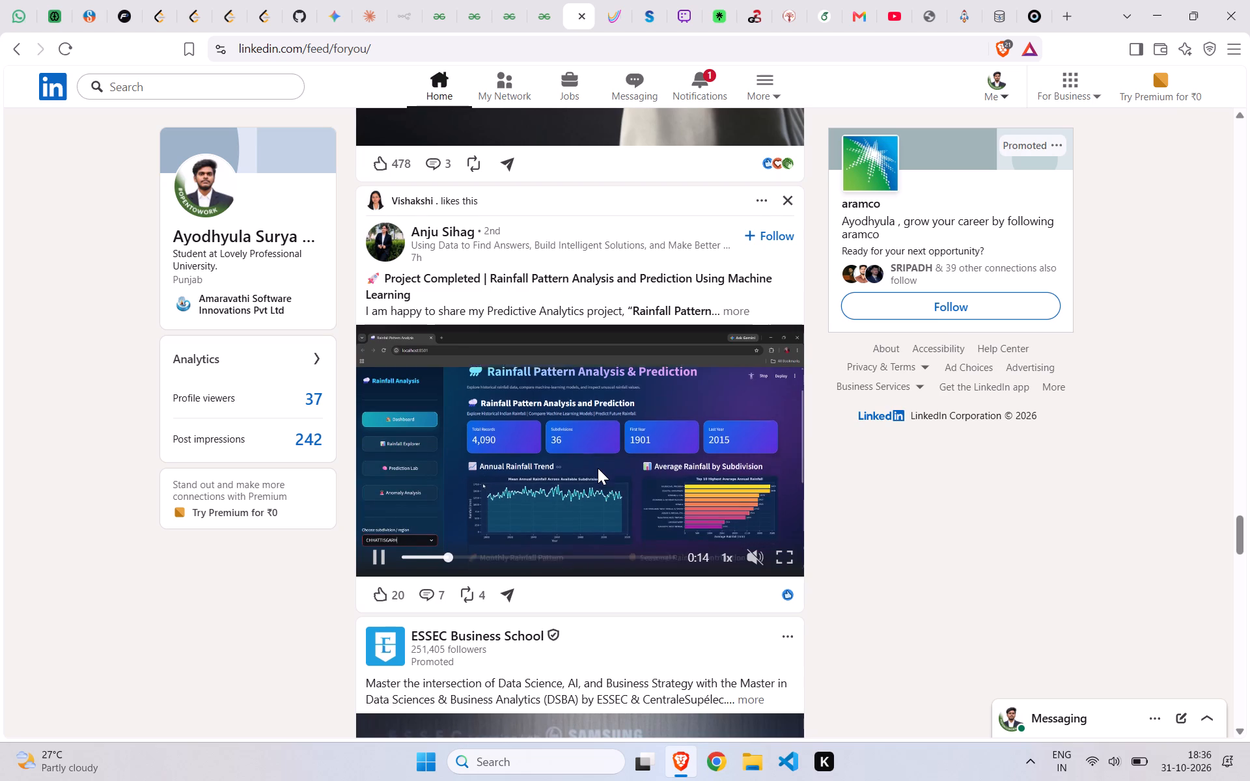
{"action": "scroll", "coordinate": [598, 468], "scroll_direction": "down", "scroll_amount": 11}
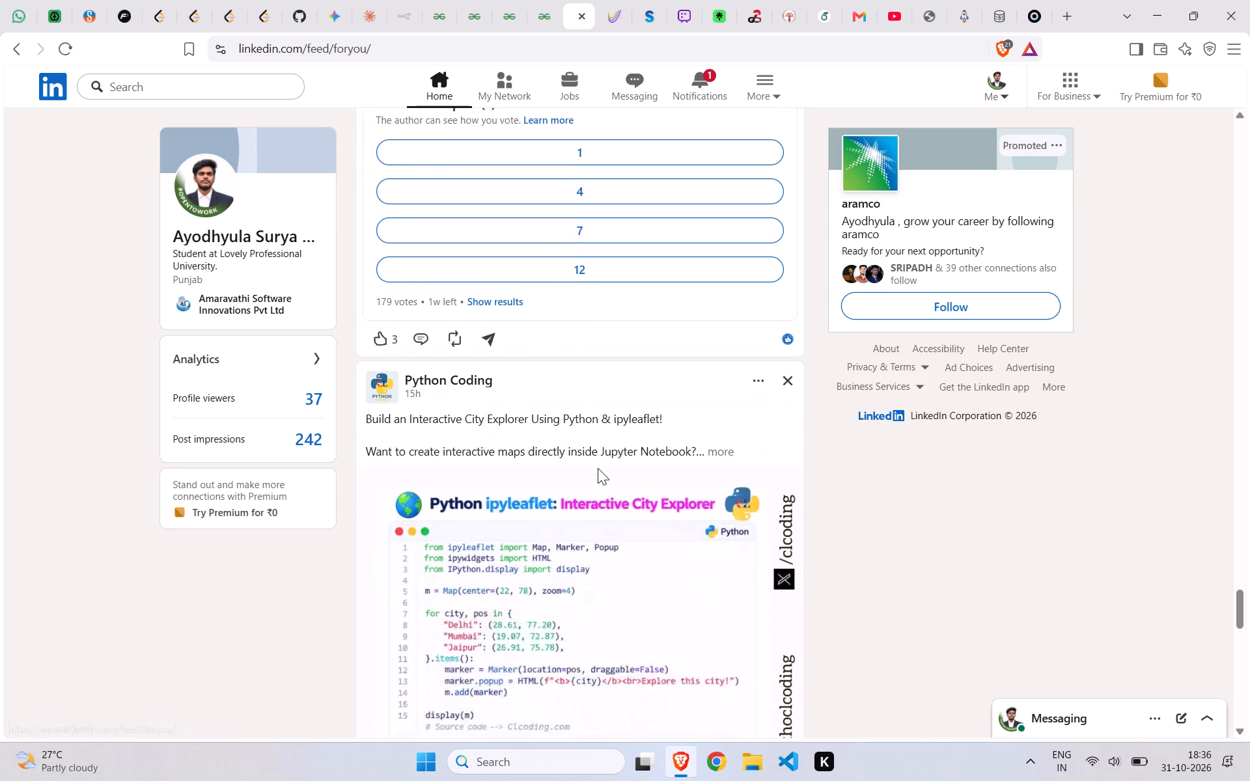
{"action": "scroll", "coordinate": [598, 468], "scroll_direction": "down", "scroll_amount": 10}
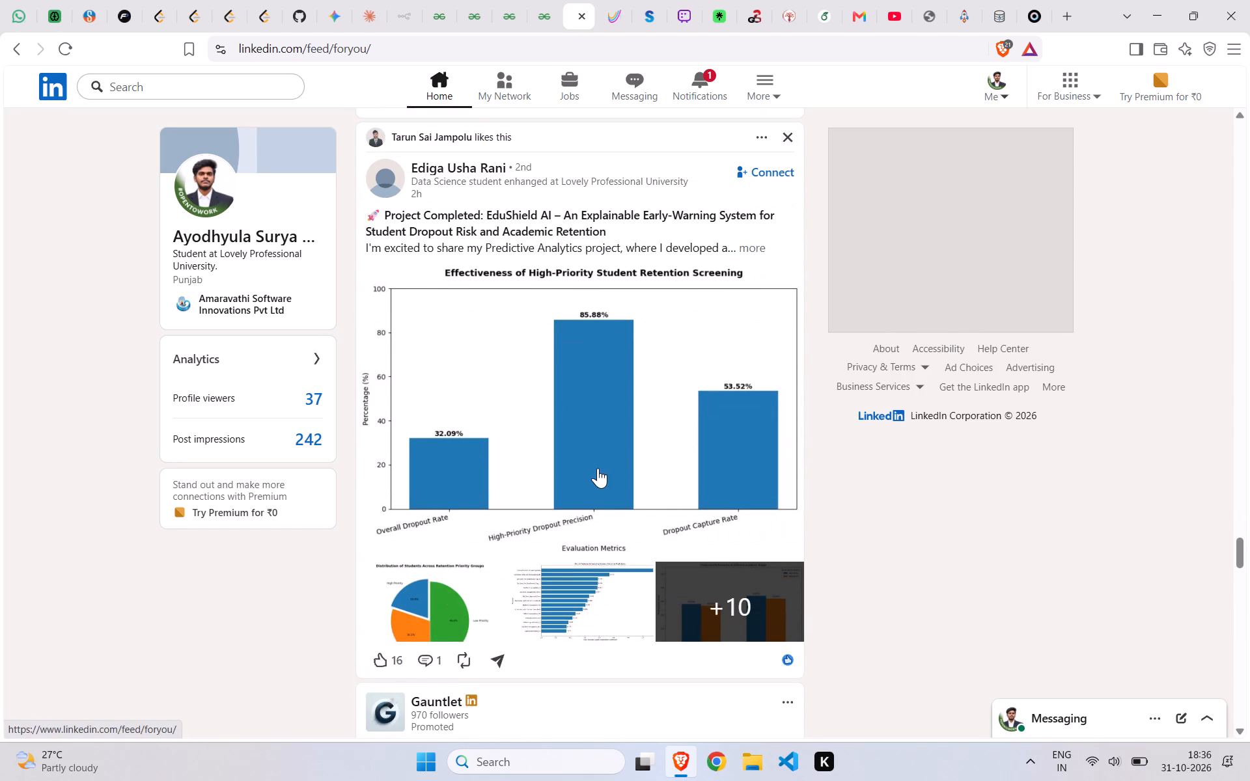
{"action": "scroll", "coordinate": [598, 468], "scroll_direction": "down", "scroll_amount": 10}
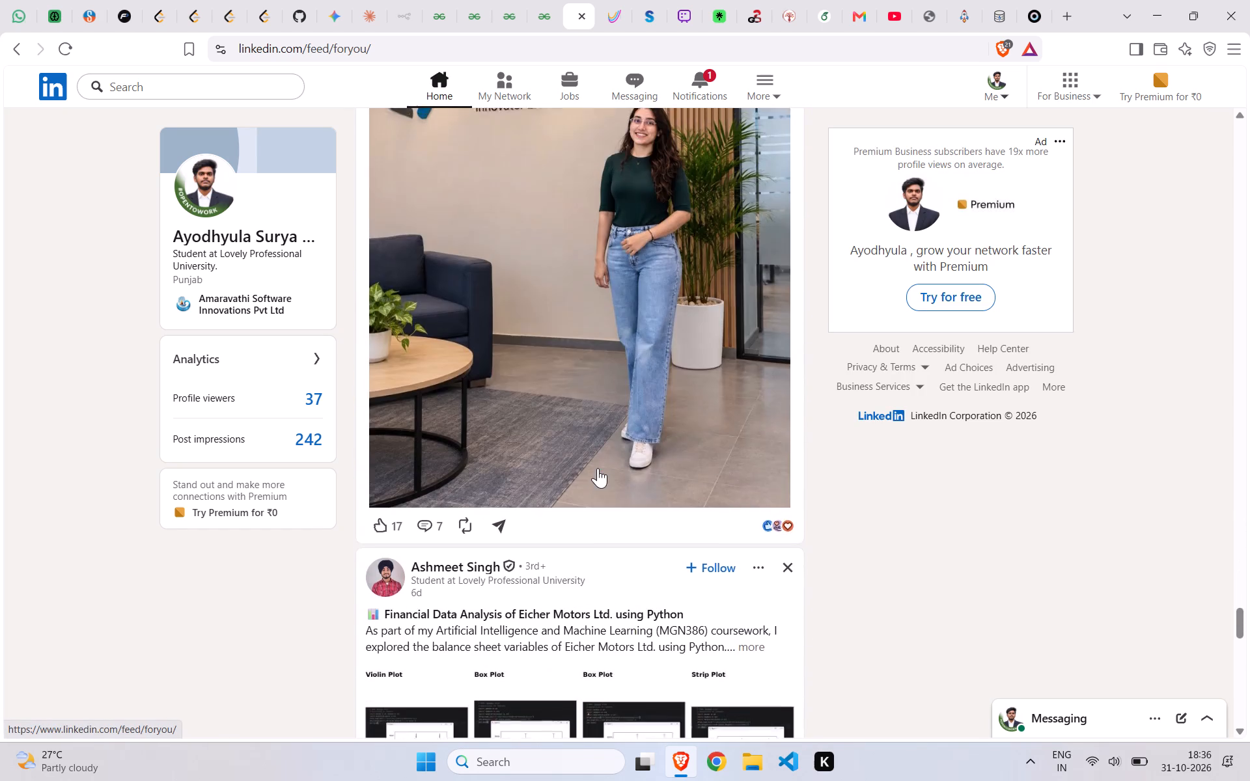
{"action": "scroll", "coordinate": [598, 468], "scroll_direction": "down", "scroll_amount": 11}
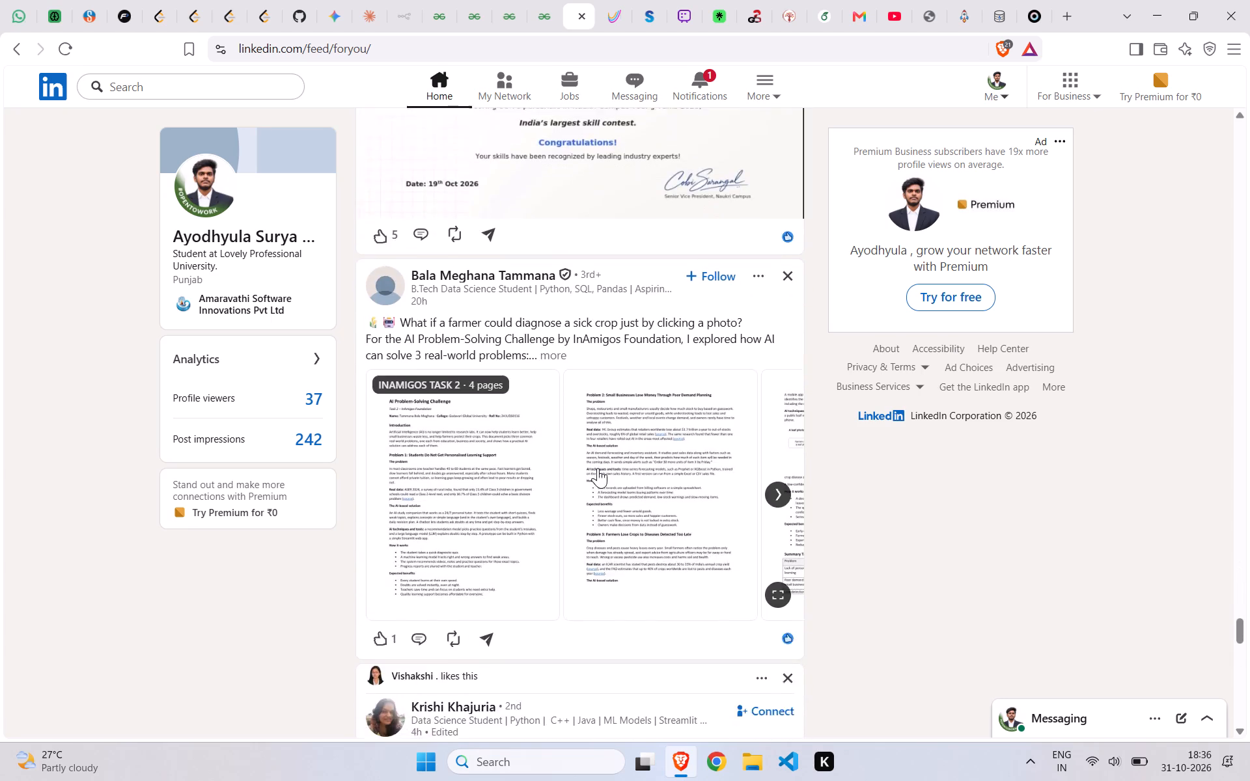
{"action": "scroll", "coordinate": [598, 468], "scroll_direction": "down", "scroll_amount": 1}
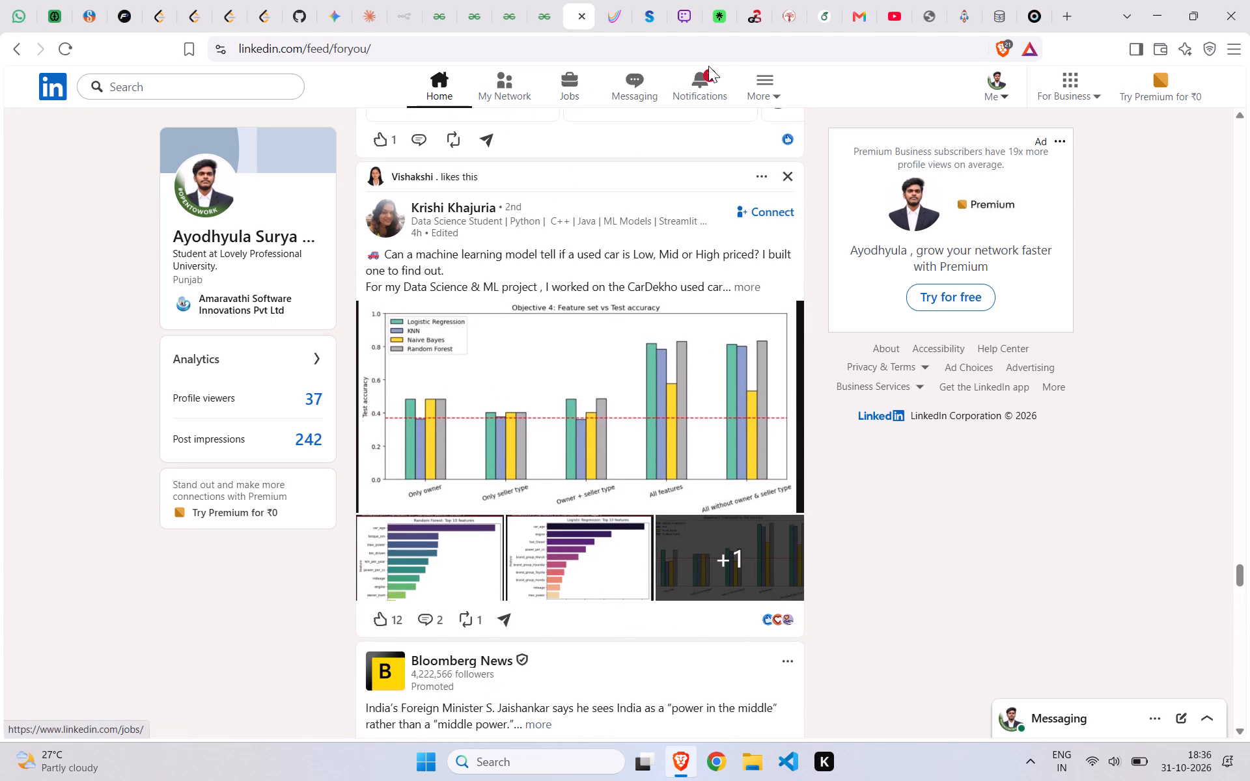
Check the LinkedIn notifications page and return to the home feed.
{"action": "left_click", "coordinate": [701, 81]}
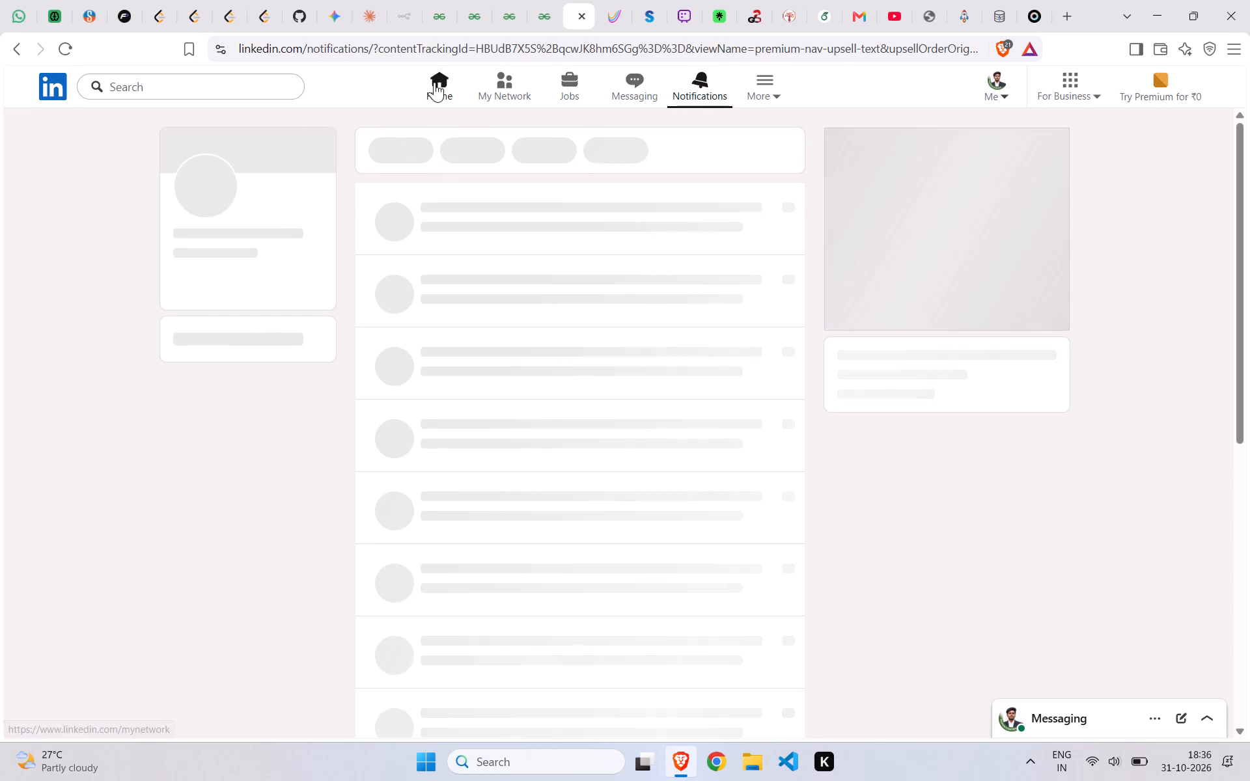
{"action": "left_click", "coordinate": [434, 82]}
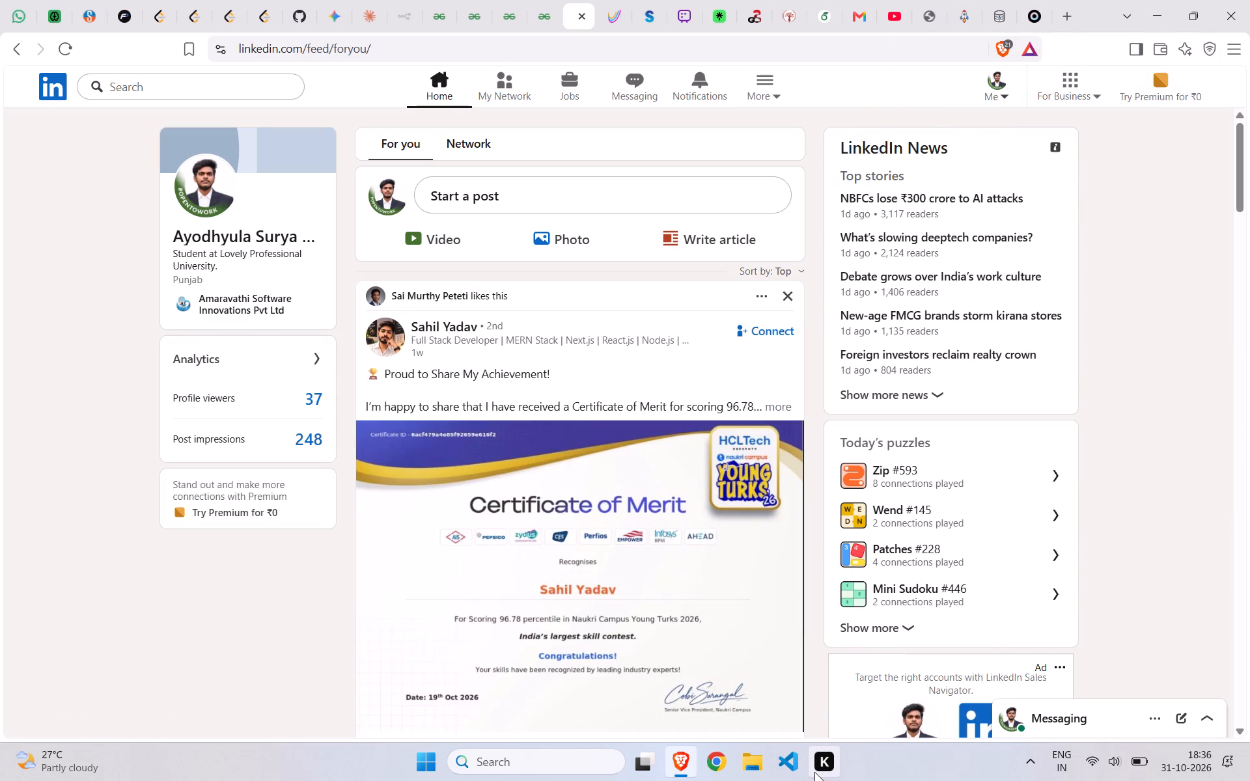
Switch to File Explorer and open the Downloads folder.
{"action": "left_click", "coordinate": [749, 773]}
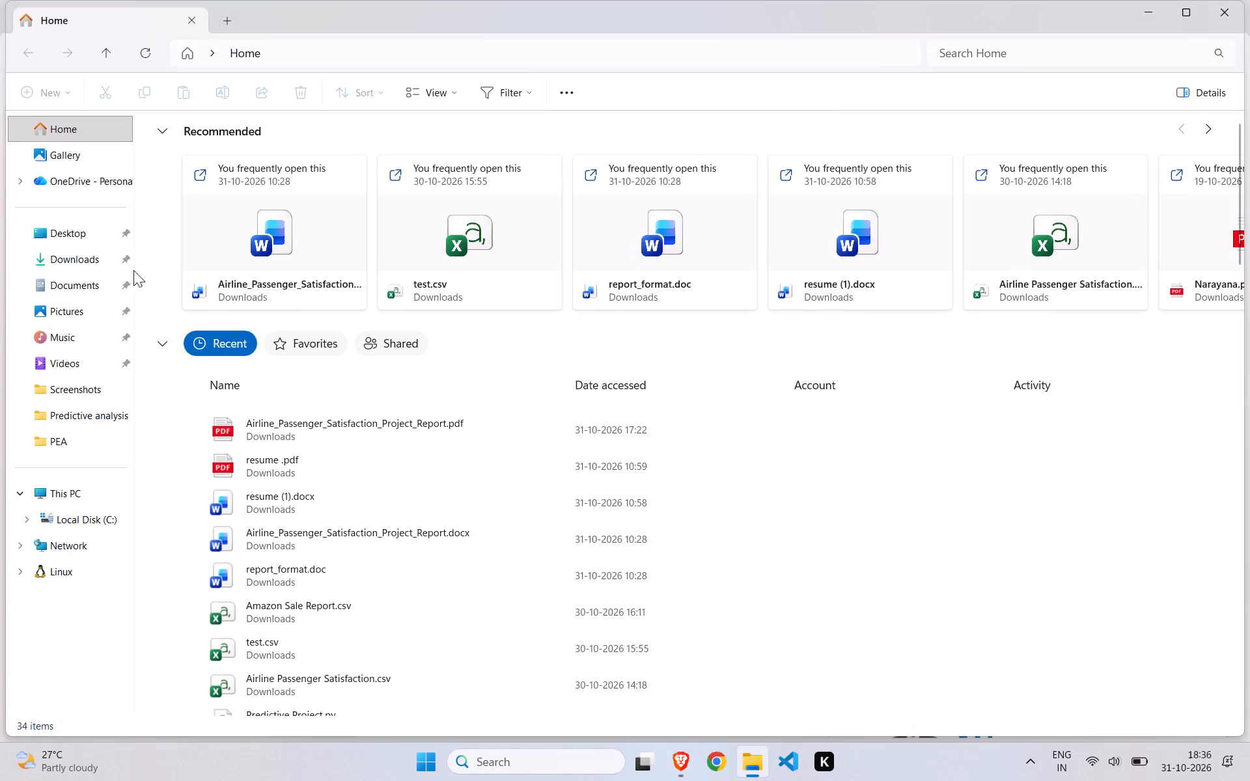
{"action": "left_click", "coordinate": [66, 284]}
{"action": "left_click", "coordinate": [71, 264]}
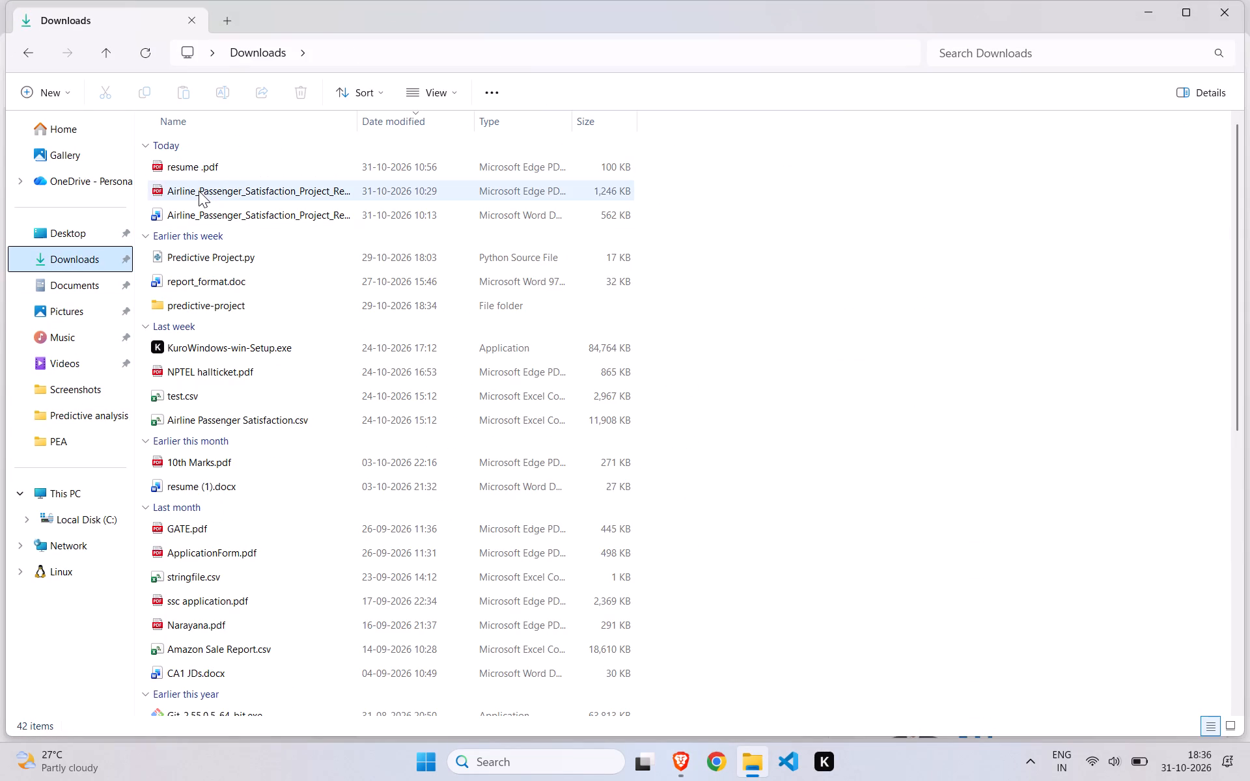
View Airline_Passenger_Satisfaction_Project_Report.pdf from Downloads and close it.
{"action": "double_click", "coordinate": [199, 191]}
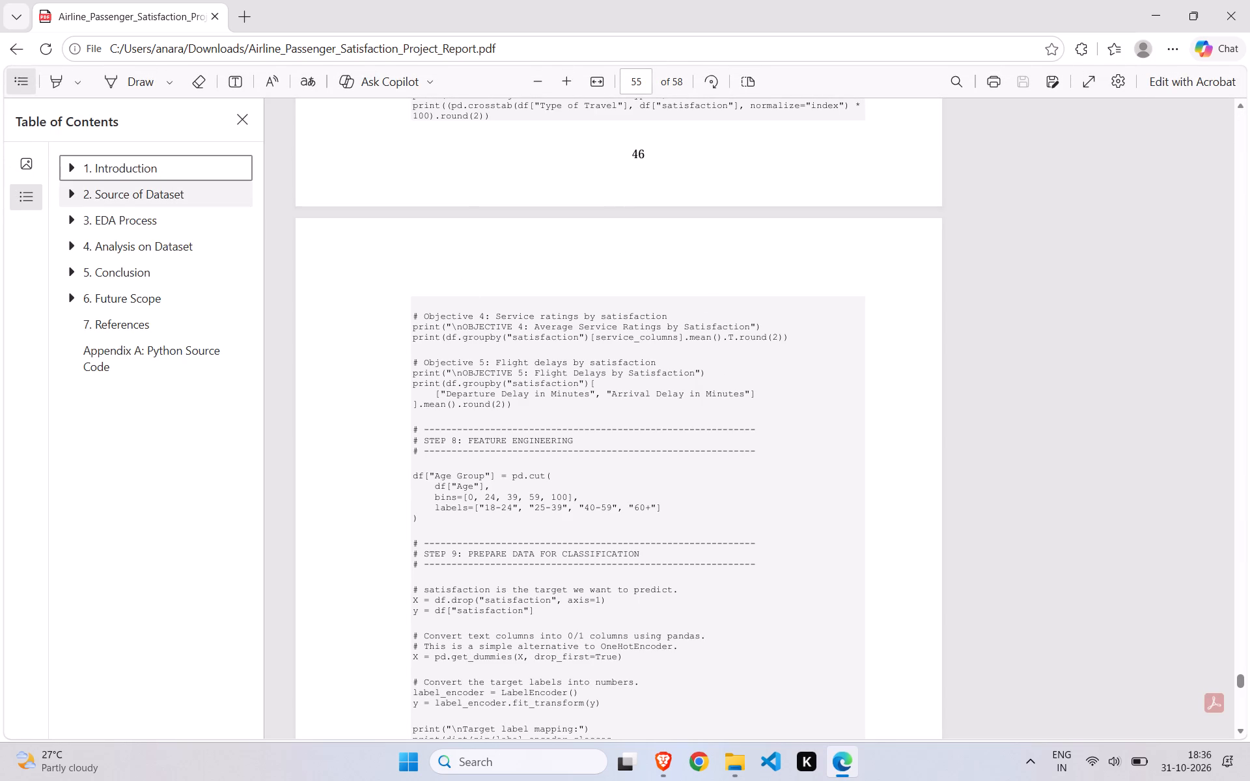
{"action": "left_click", "coordinate": [1249, 0]}
Open the Word version of the report, Airline_Passenger_Satisfaction_Project_Report.docx, from Downloads.
{"action": "double_click", "coordinate": [290, 216]}
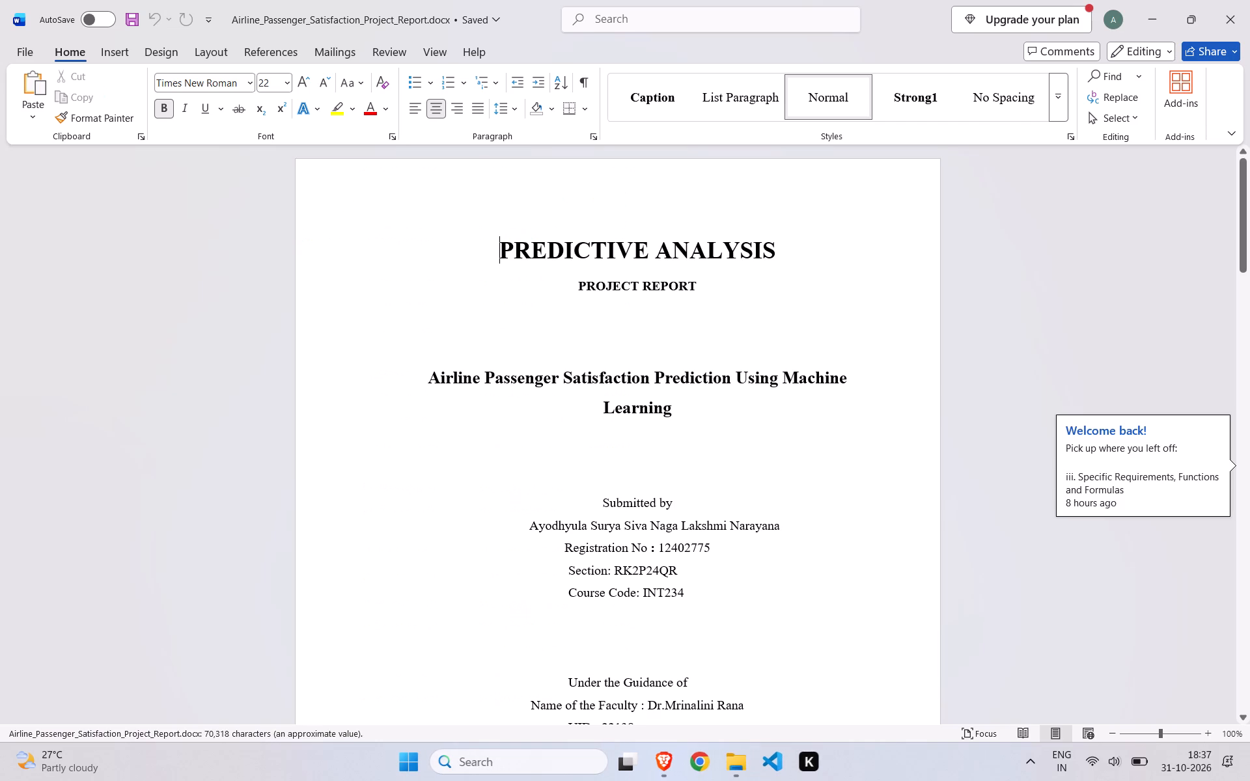
{"action": "left_click", "coordinate": [1116, 370]}
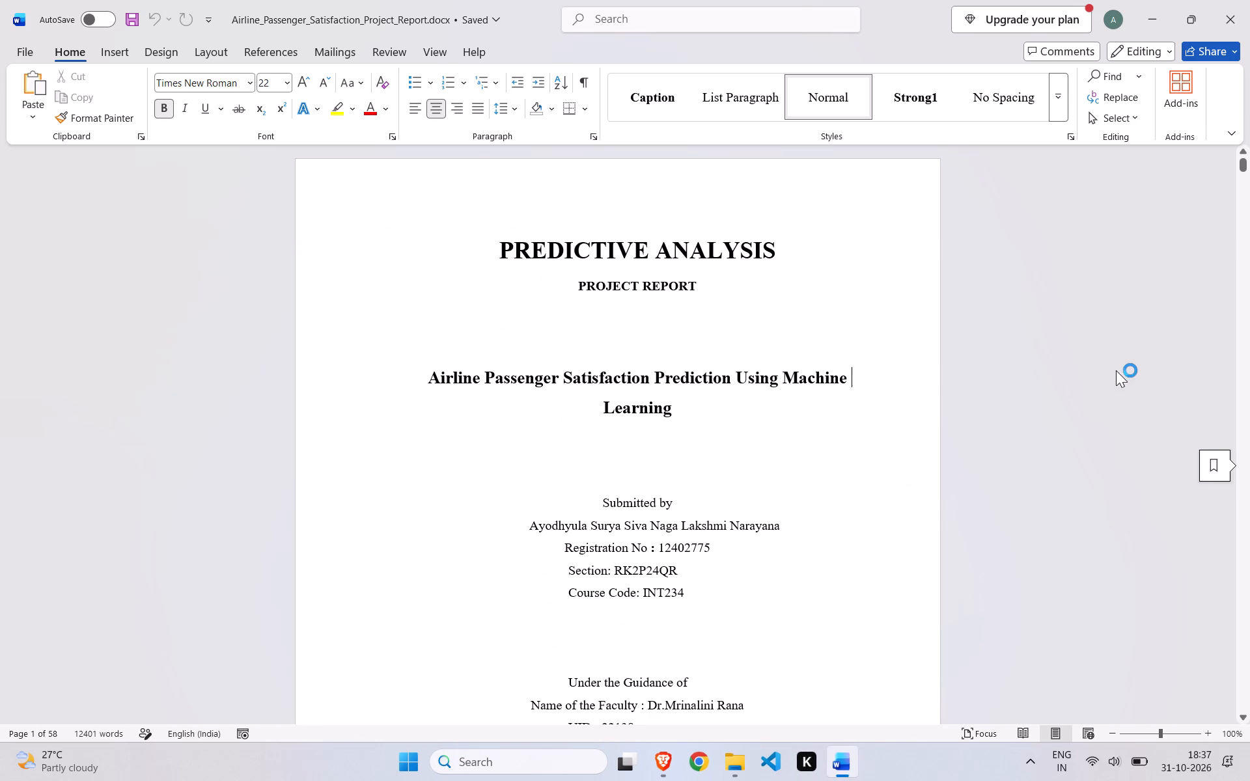
Look through the project report from the title page to the end of the Python source code on the last page.
{"action": "scroll", "coordinate": [667, 522], "scroll_direction": "down", "scroll_amount": 17}
{"action": "scroll", "coordinate": [667, 522], "scroll_direction": "up", "scroll_amount": 13}
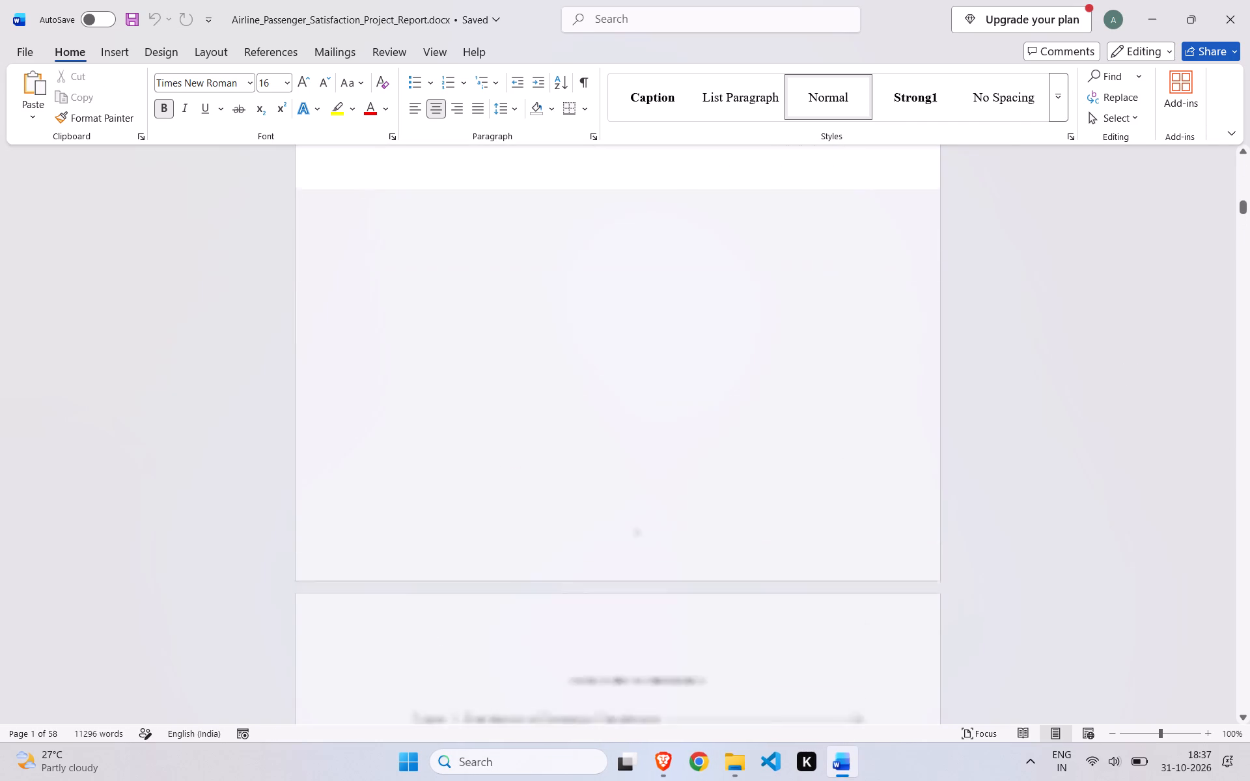
{"action": "scroll", "coordinate": [667, 522], "scroll_direction": "up", "scroll_amount": 7}
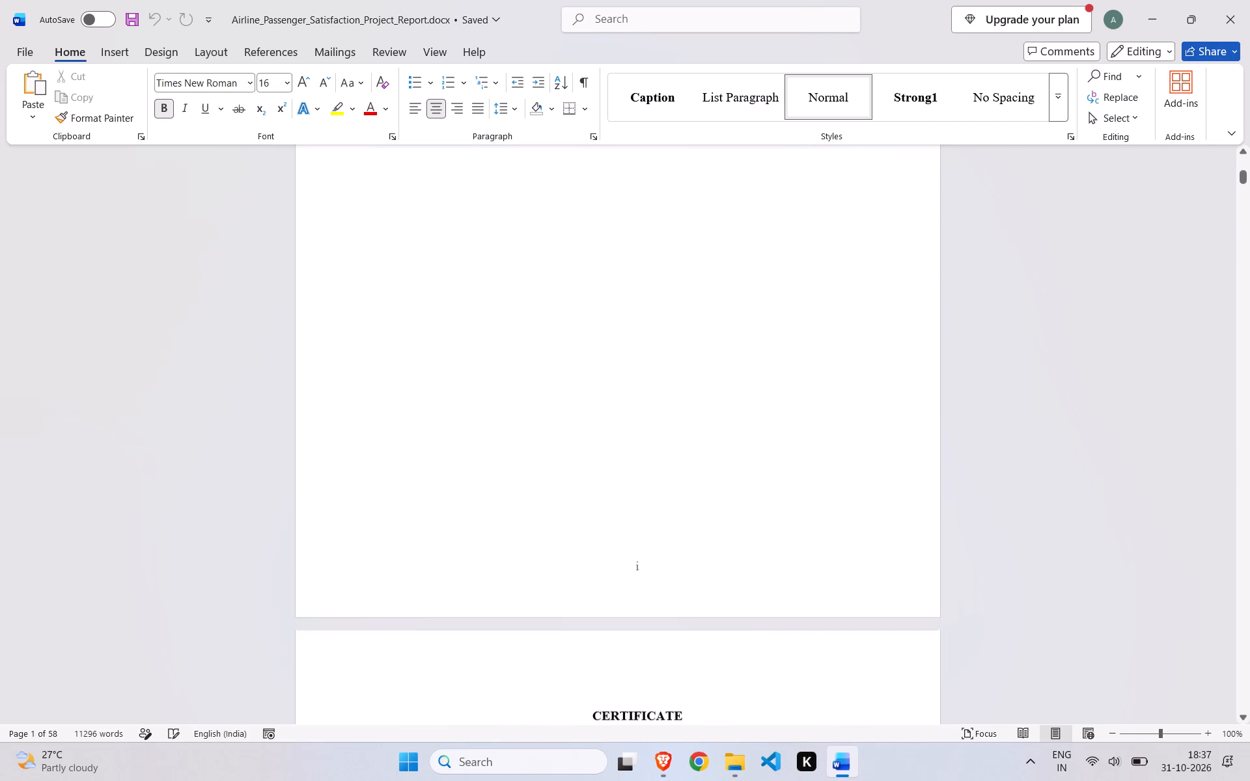
{"action": "scroll", "coordinate": [667, 522], "scroll_direction": "up", "scroll_amount": 3}
{"action": "scroll", "coordinate": [667, 522], "scroll_direction": "down", "scroll_amount": 14}
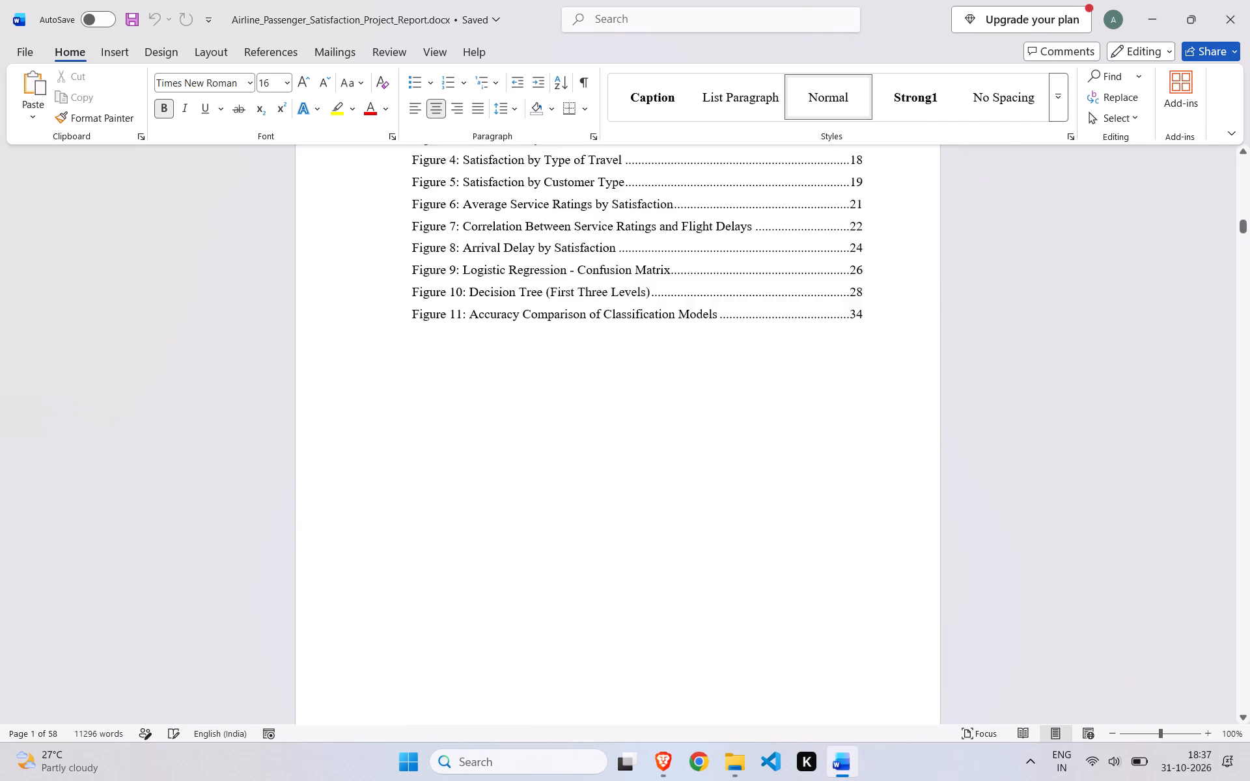
{"action": "scroll", "coordinate": [667, 522], "scroll_direction": "down", "scroll_amount": 11}
{"action": "scroll", "coordinate": [667, 522], "scroll_direction": "down", "scroll_amount": 13}
{"action": "scroll", "coordinate": [667, 522], "scroll_direction": "down", "scroll_amount": 16}
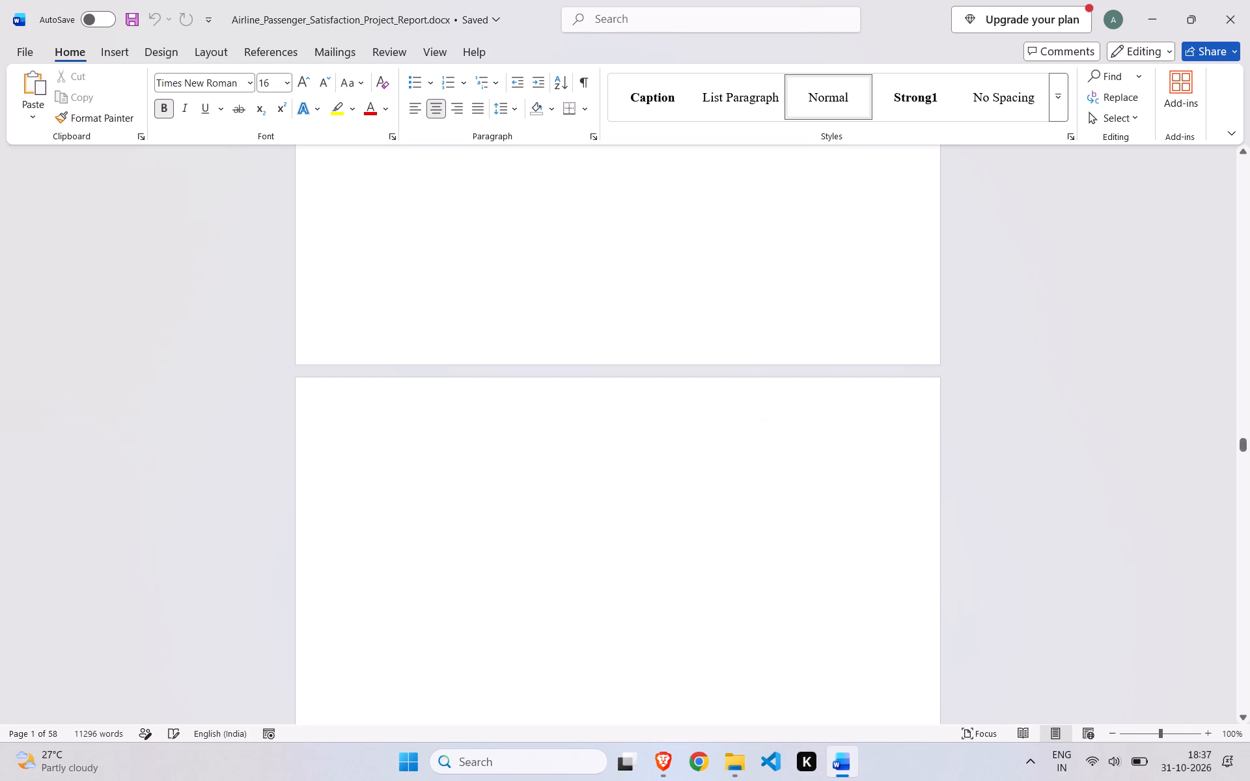
{"action": "scroll", "coordinate": [667, 522], "scroll_direction": "down", "scroll_amount": 20}
{"action": "scroll", "coordinate": [667, 522], "scroll_direction": "down", "scroll_amount": 20}
{"action": "scroll", "coordinate": [667, 522], "scroll_direction": "down", "scroll_amount": 20}
{"action": "scroll", "coordinate": [667, 522], "scroll_direction": "down", "scroll_amount": 4}
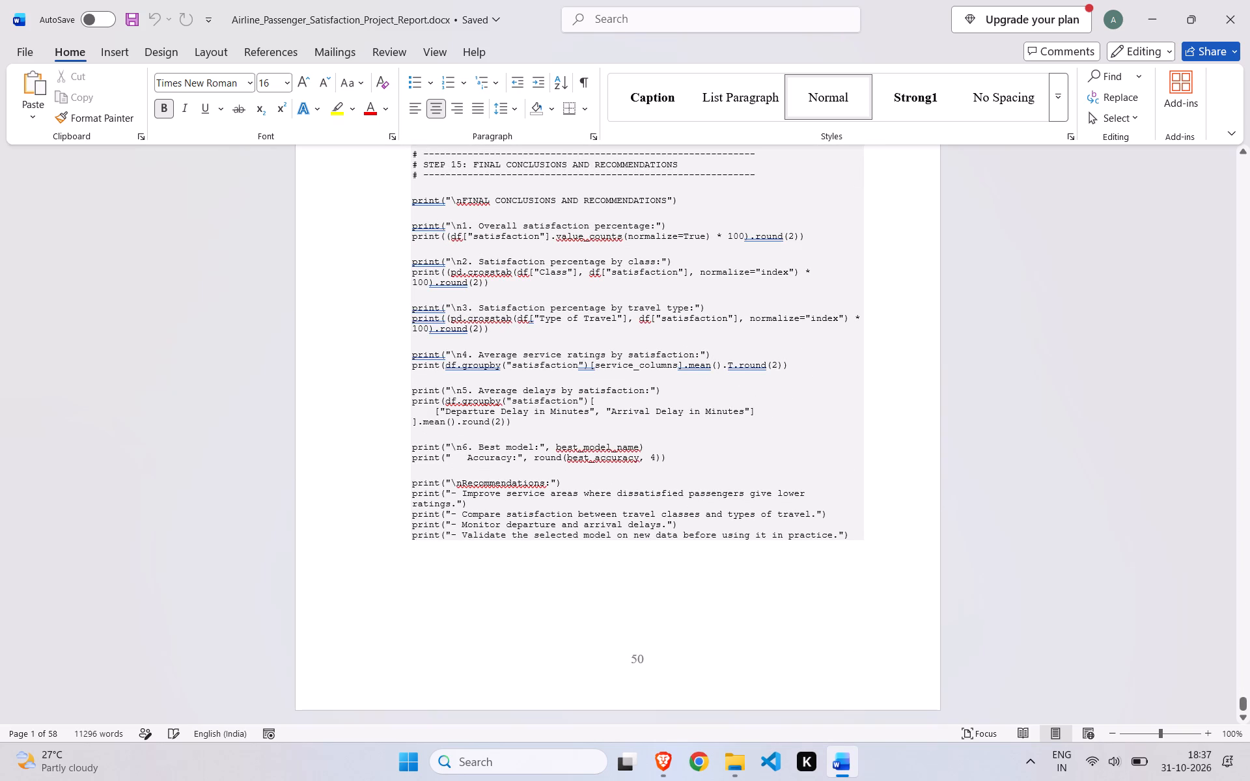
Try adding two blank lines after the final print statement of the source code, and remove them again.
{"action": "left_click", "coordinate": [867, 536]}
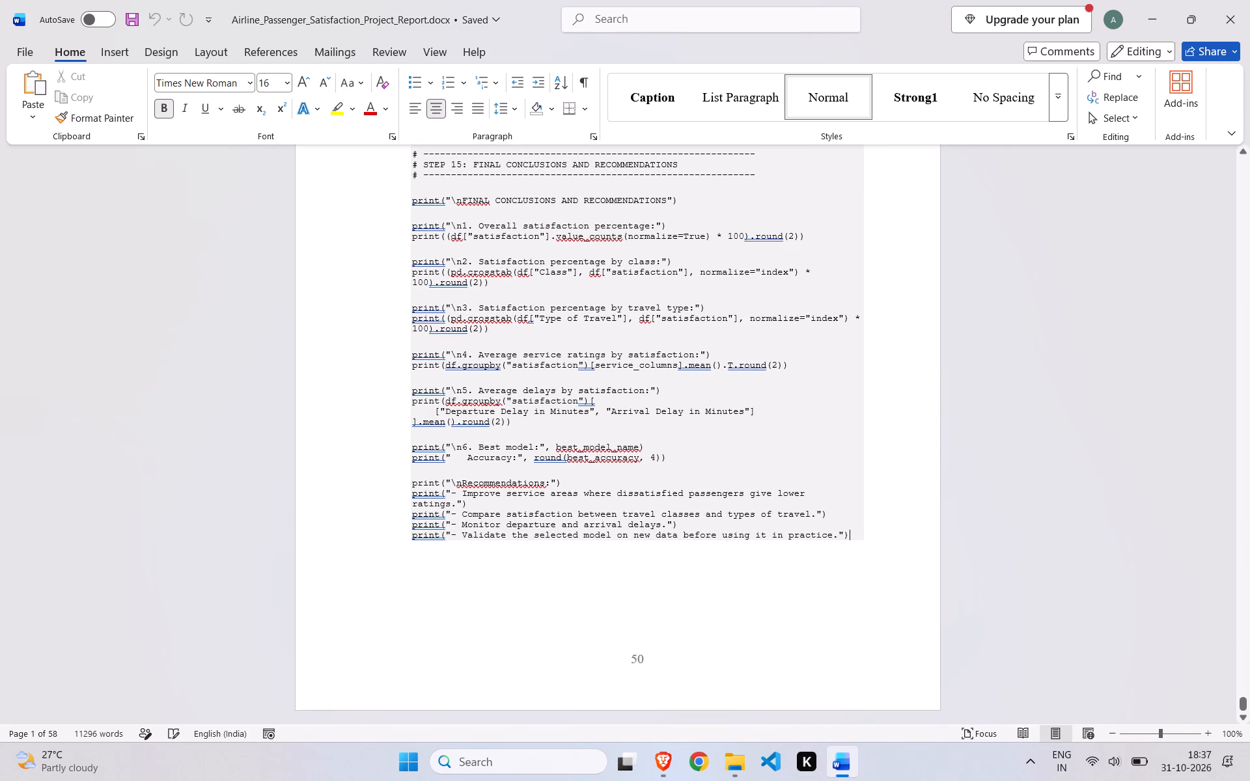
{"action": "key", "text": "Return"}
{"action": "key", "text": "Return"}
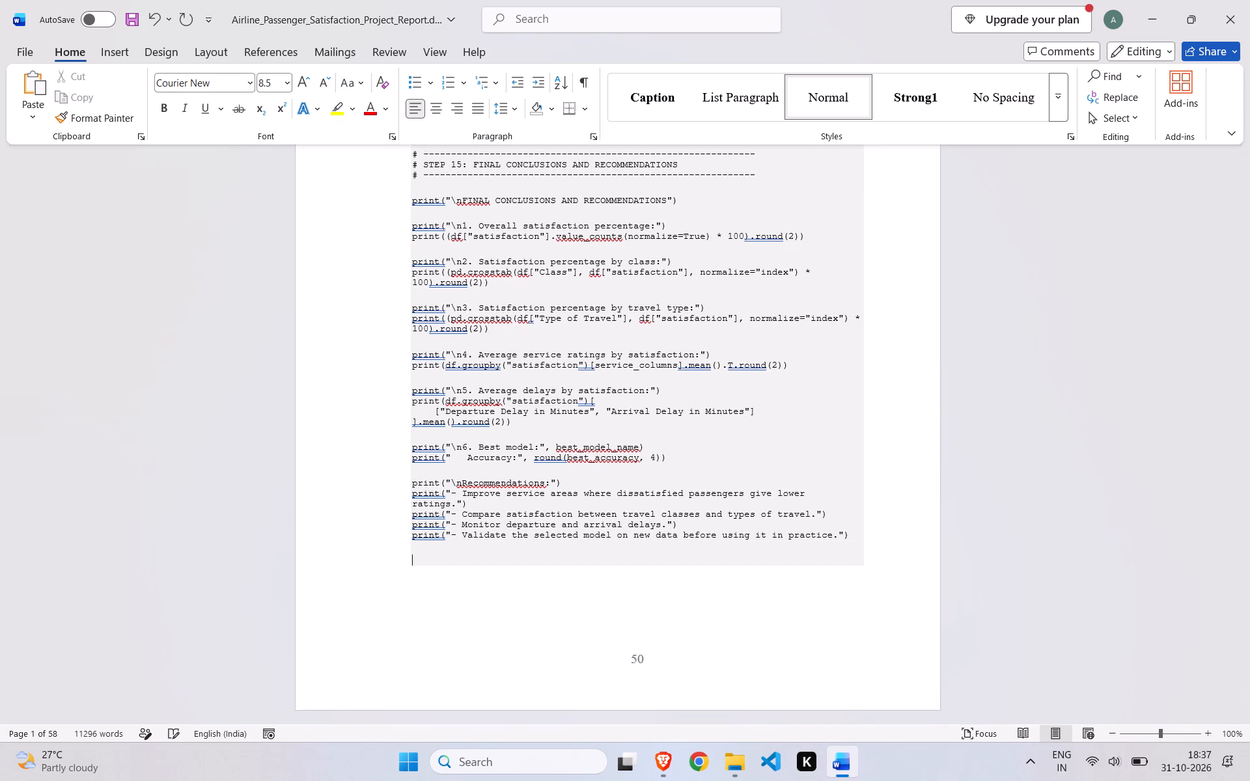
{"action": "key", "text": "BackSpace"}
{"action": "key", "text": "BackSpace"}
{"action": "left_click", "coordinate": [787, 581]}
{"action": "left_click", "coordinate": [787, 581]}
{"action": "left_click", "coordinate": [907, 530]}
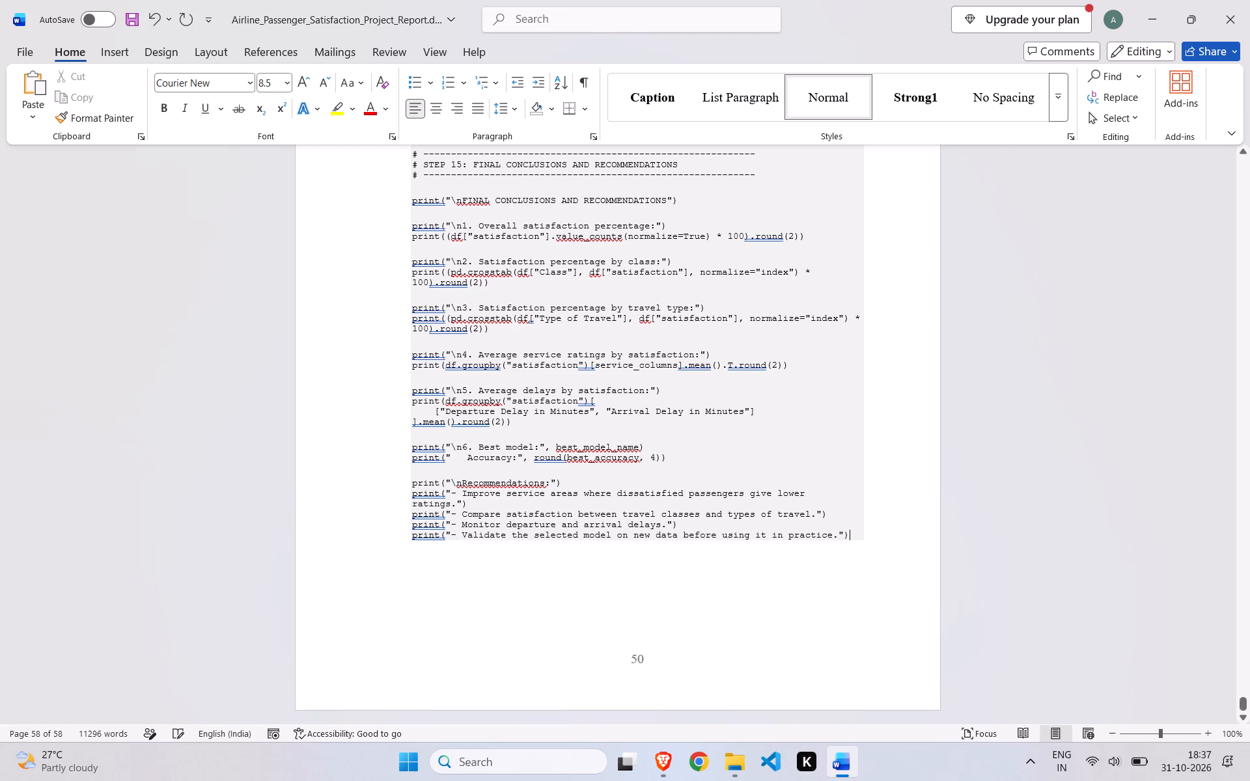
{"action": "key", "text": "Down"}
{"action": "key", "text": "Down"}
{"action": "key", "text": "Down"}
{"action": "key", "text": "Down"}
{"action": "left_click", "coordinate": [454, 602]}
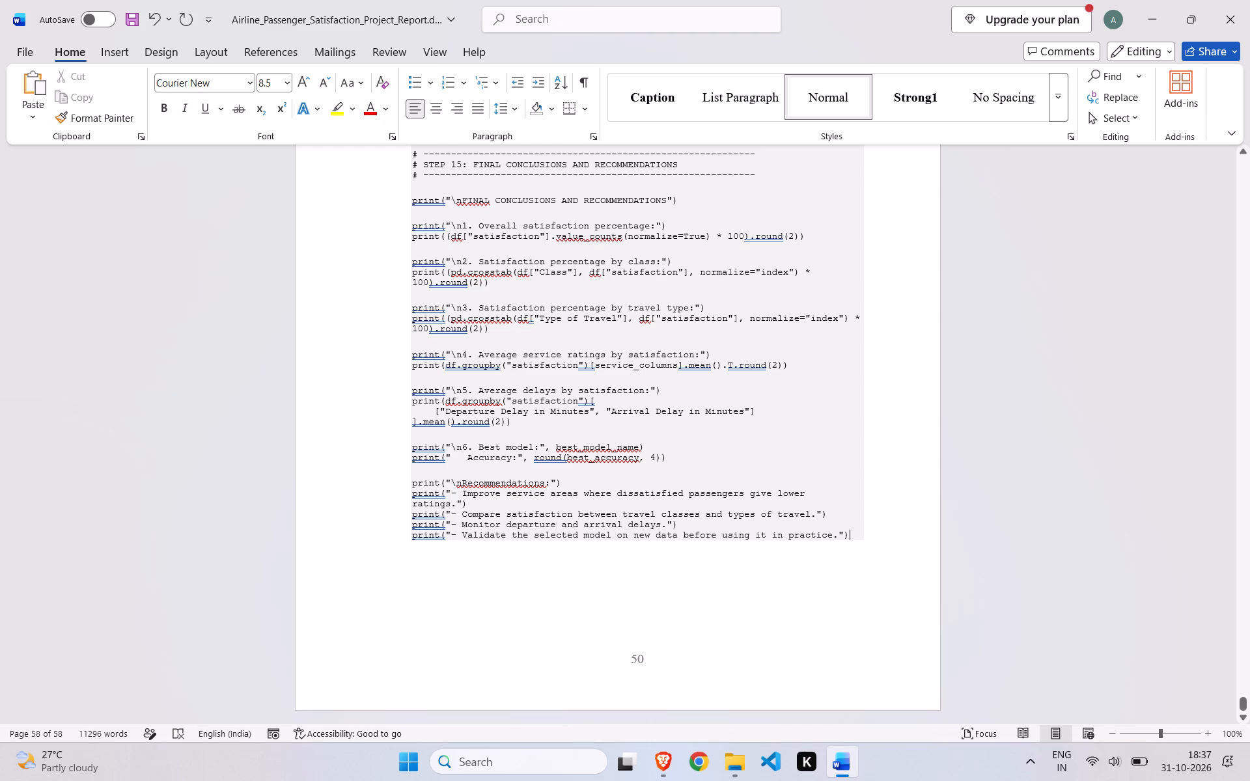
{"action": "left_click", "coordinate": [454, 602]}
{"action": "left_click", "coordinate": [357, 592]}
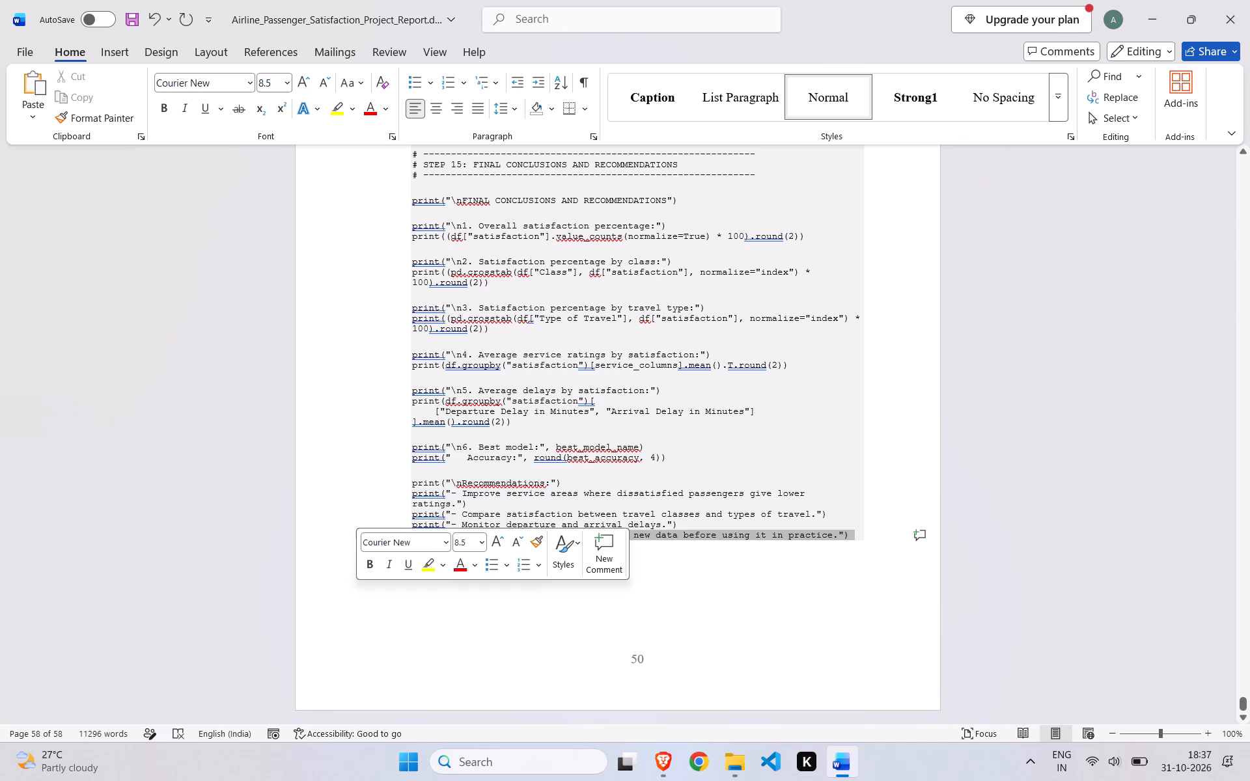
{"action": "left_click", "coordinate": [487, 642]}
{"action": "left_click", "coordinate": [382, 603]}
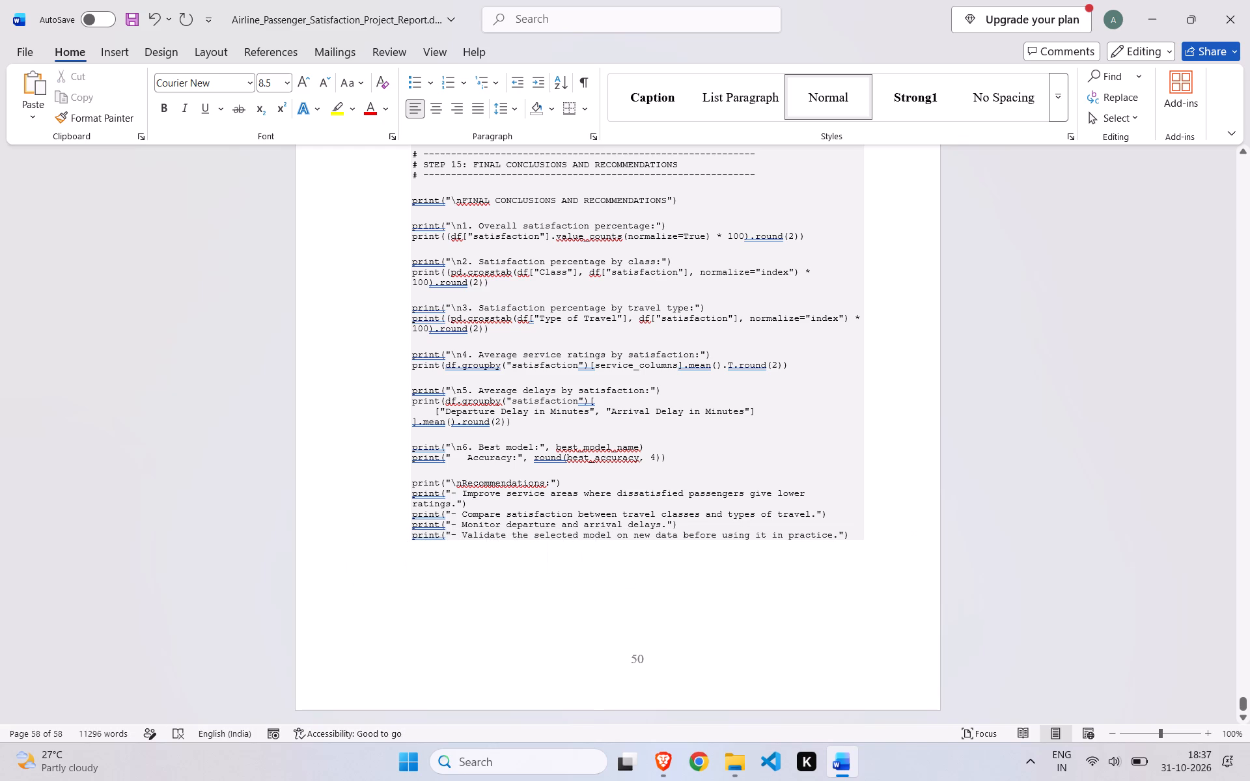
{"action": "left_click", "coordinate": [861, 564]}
Look back through the report from the source code to the Table 21 model comparison, and return to the last page.
{"action": "scroll", "coordinate": [833, 428], "scroll_direction": "up", "scroll_amount": 4}
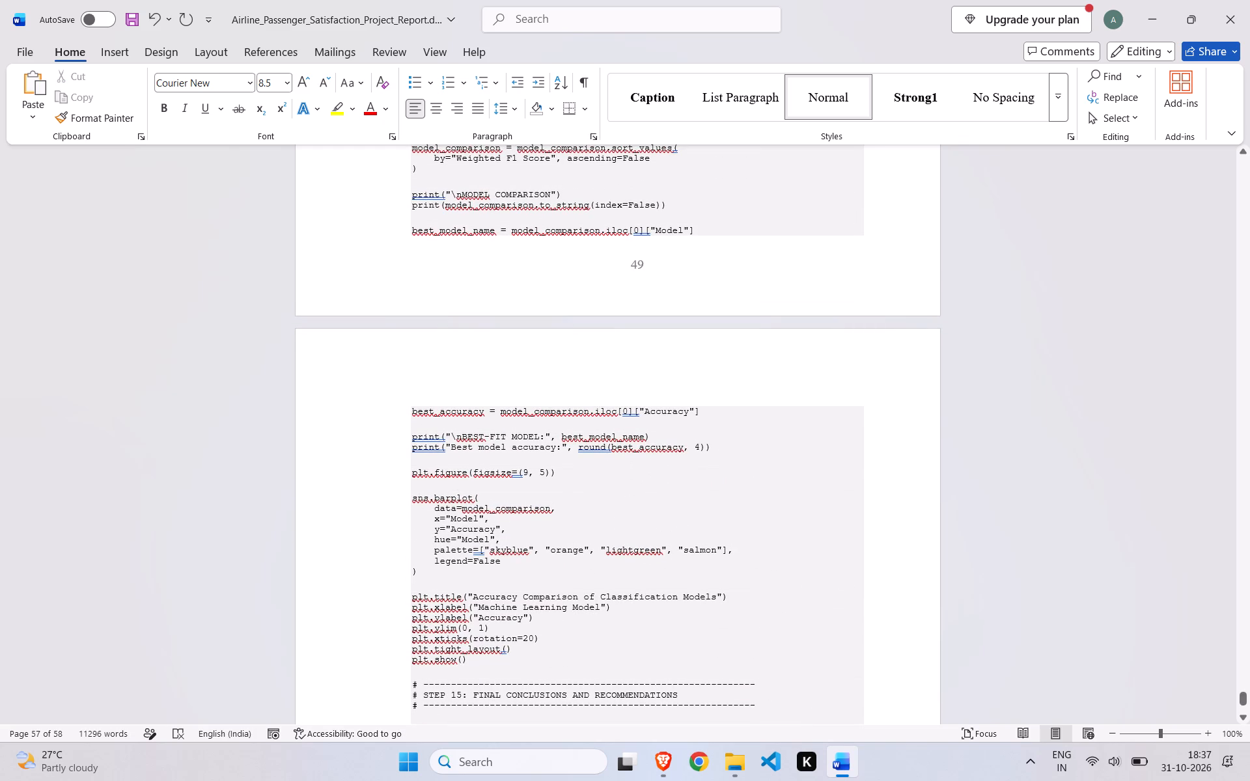
{"action": "key", "text": "Escape"}
{"action": "scroll", "coordinate": [735, 482], "scroll_direction": "up", "scroll_amount": 11}
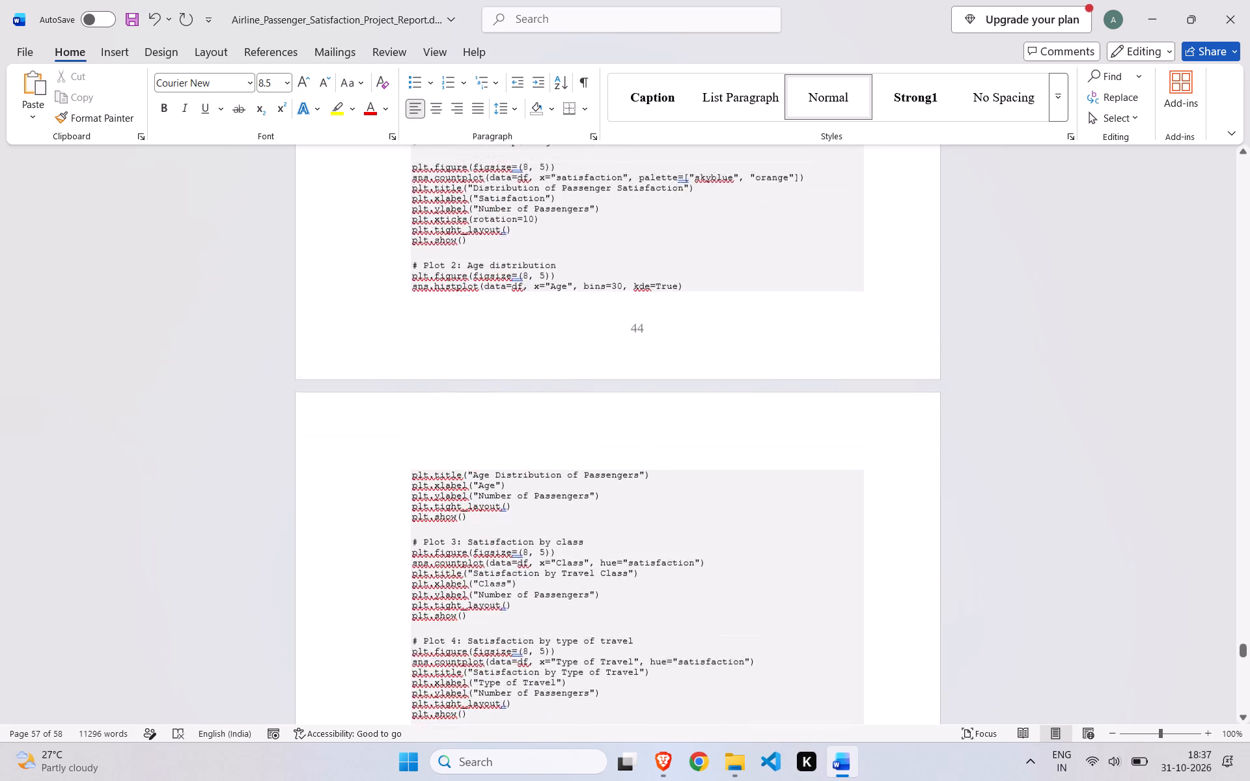
{"action": "scroll", "coordinate": [735, 482], "scroll_direction": "up", "scroll_amount": 8}
{"action": "scroll", "coordinate": [735, 482], "scroll_direction": "down", "scroll_amount": 7}
{"action": "scroll", "coordinate": [735, 482], "scroll_direction": "up", "scroll_amount": 2}
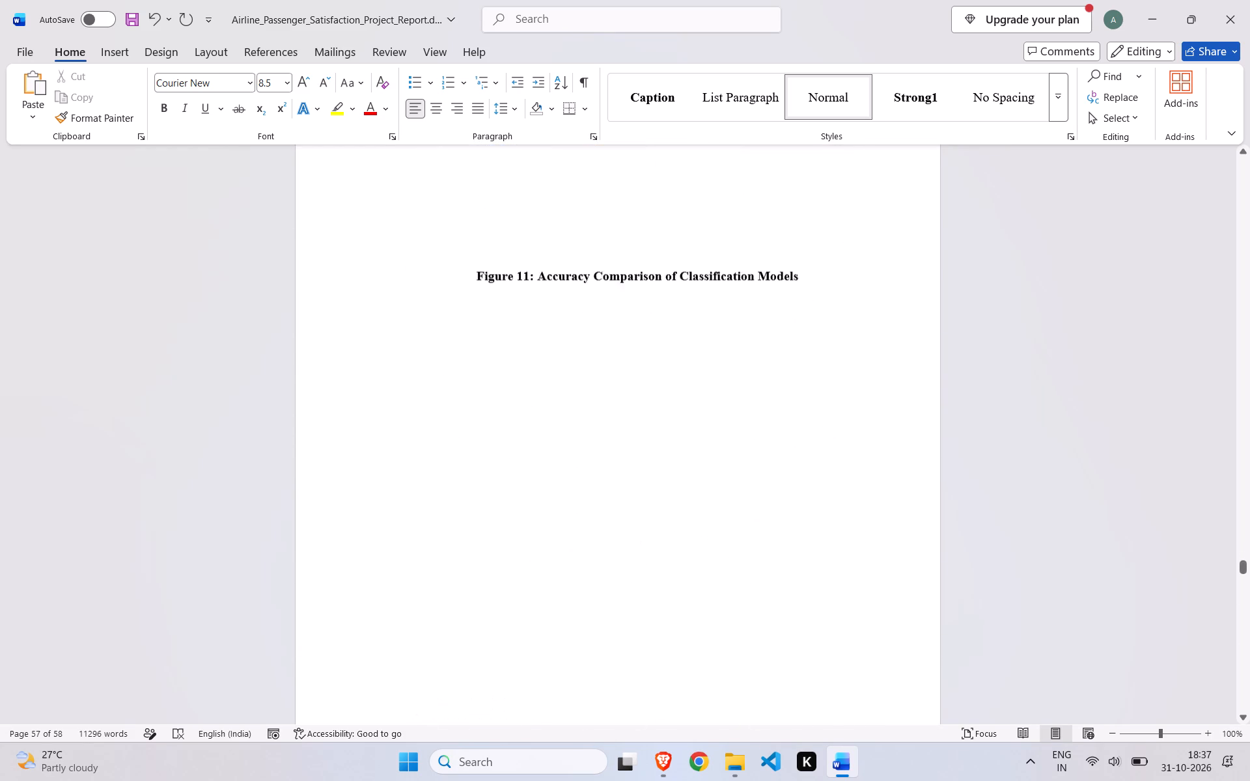
{"action": "scroll", "coordinate": [735, 482], "scroll_direction": "up", "scroll_amount": 1}
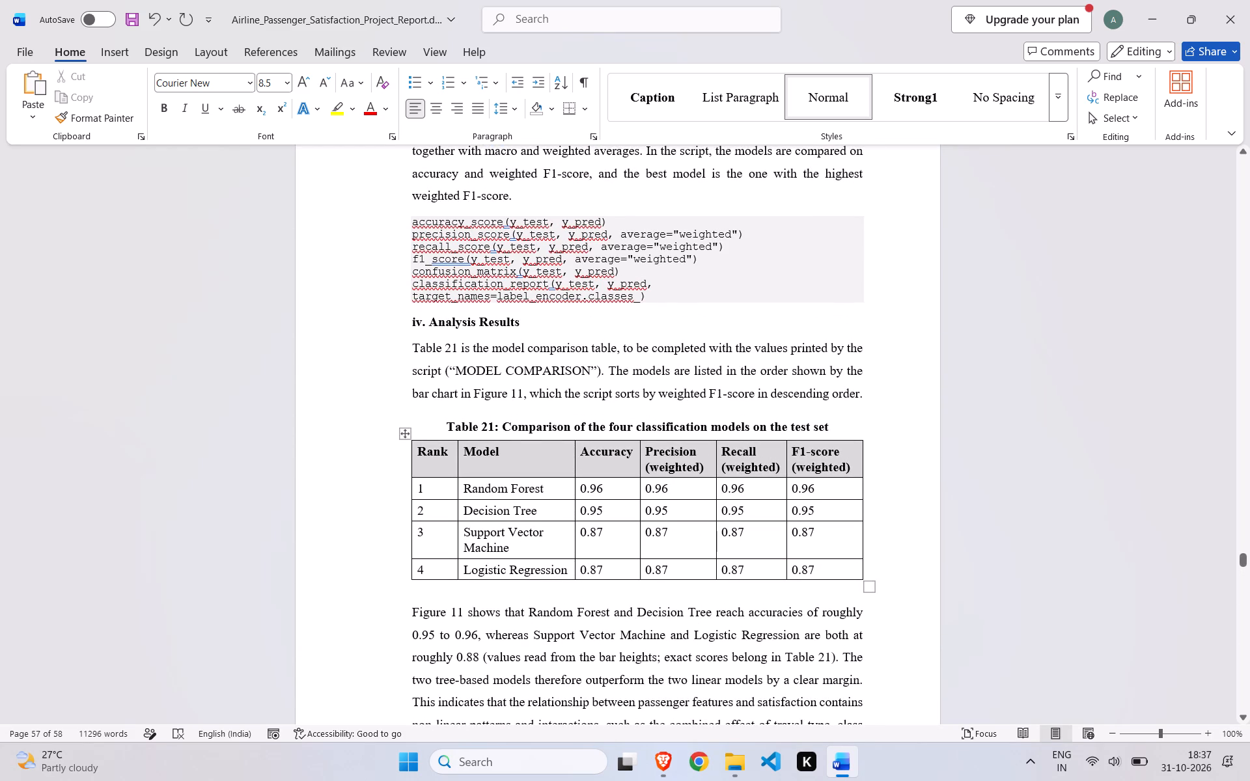
{"action": "scroll", "coordinate": [712, 610], "scroll_direction": "down", "scroll_amount": 7}
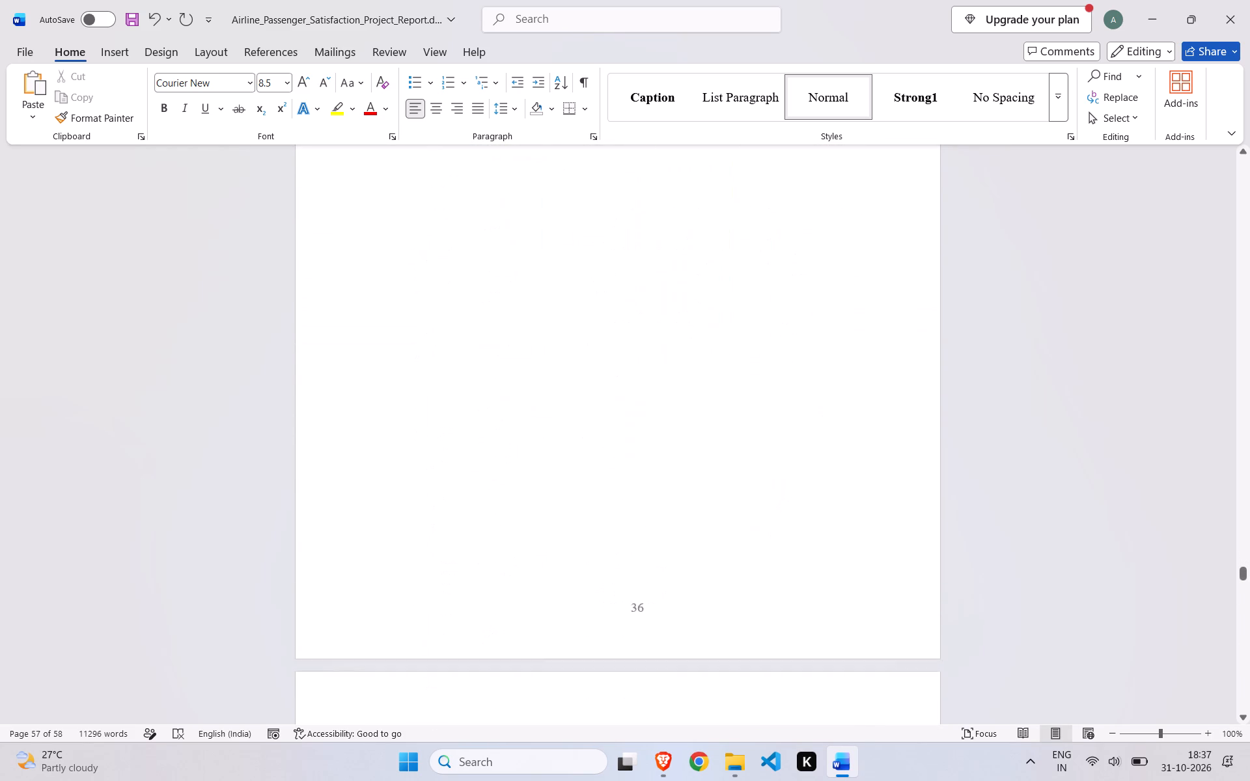
{"action": "scroll", "coordinate": [712, 610], "scroll_direction": "down", "scroll_amount": 10}
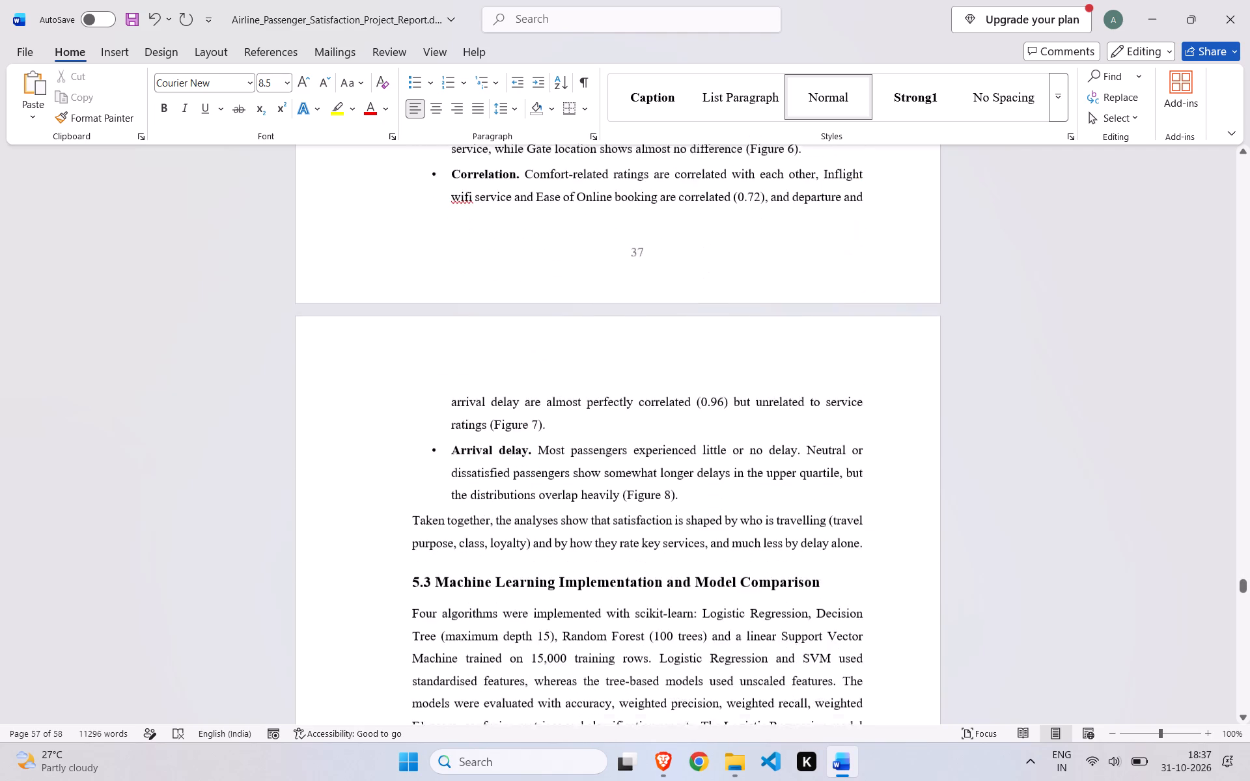
{"action": "scroll", "coordinate": [712, 610], "scroll_direction": "down", "scroll_amount": 19}
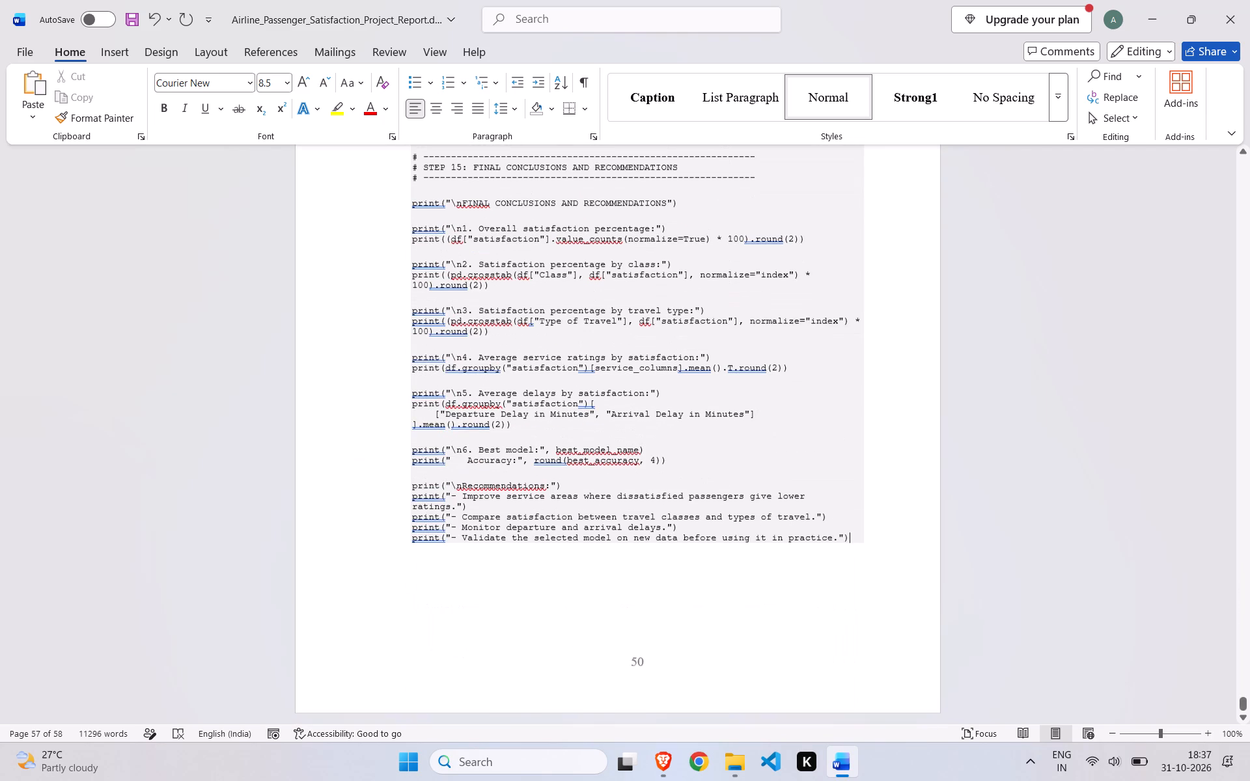
{"action": "scroll", "coordinate": [712, 610], "scroll_direction": "down", "scroll_amount": 20}
{"action": "scroll", "coordinate": [712, 610], "scroll_direction": "down", "scroll_amount": 5}
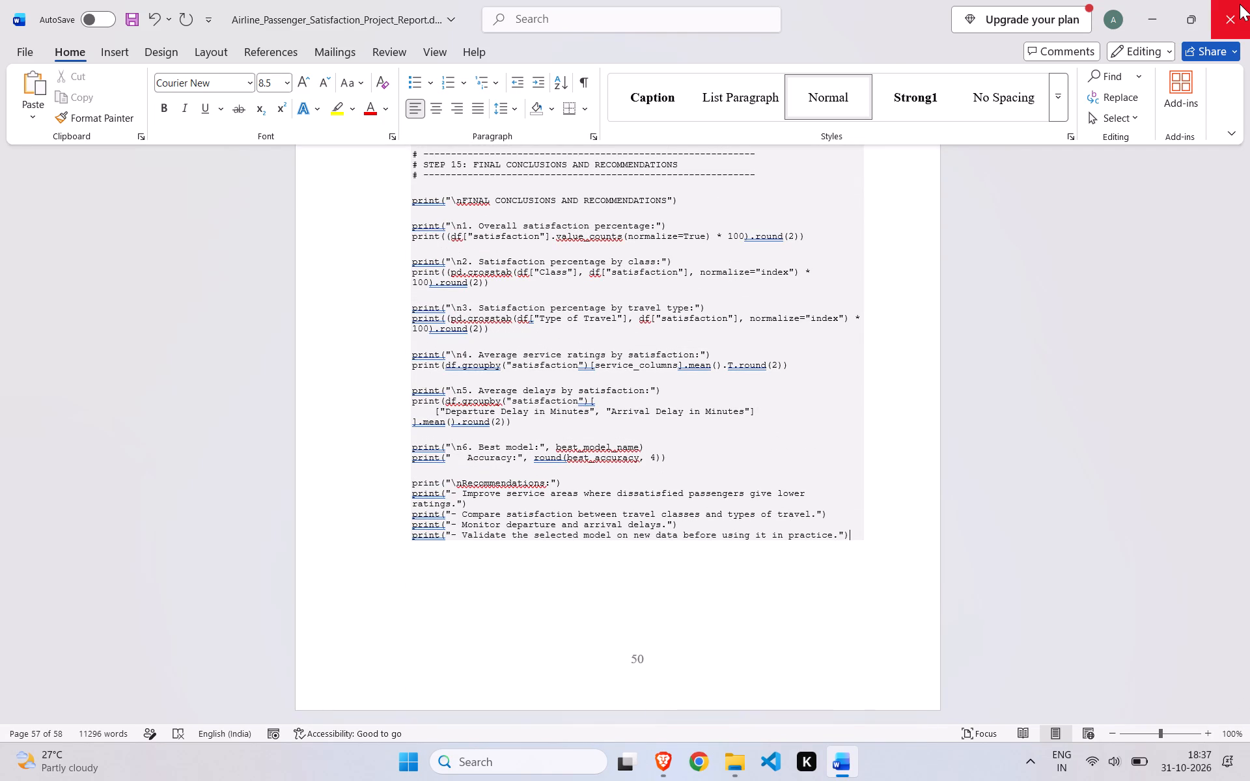
Look back through Appendix A and the References to section 6.4 for a place to add content.
{"action": "scroll", "coordinate": [745, 402], "scroll_direction": "up", "scroll_amount": 9}
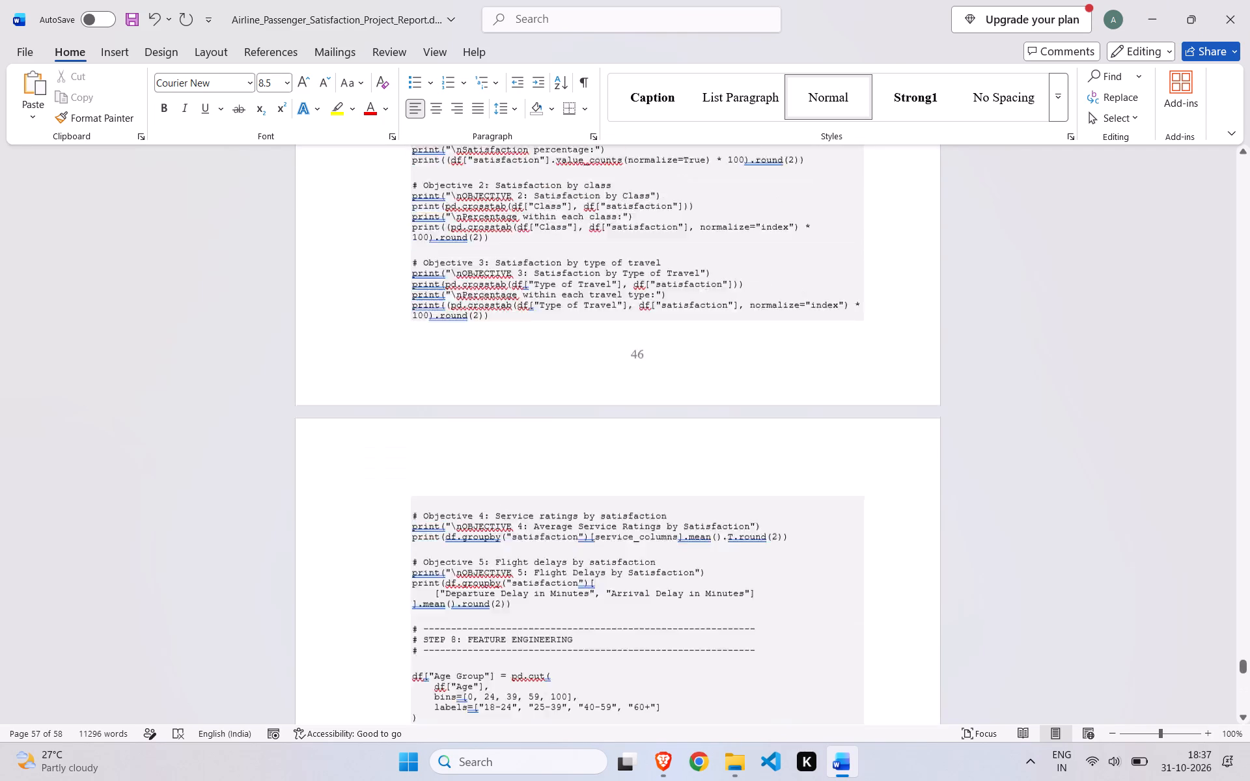
{"action": "scroll", "coordinate": [745, 402], "scroll_direction": "up", "scroll_amount": 12}
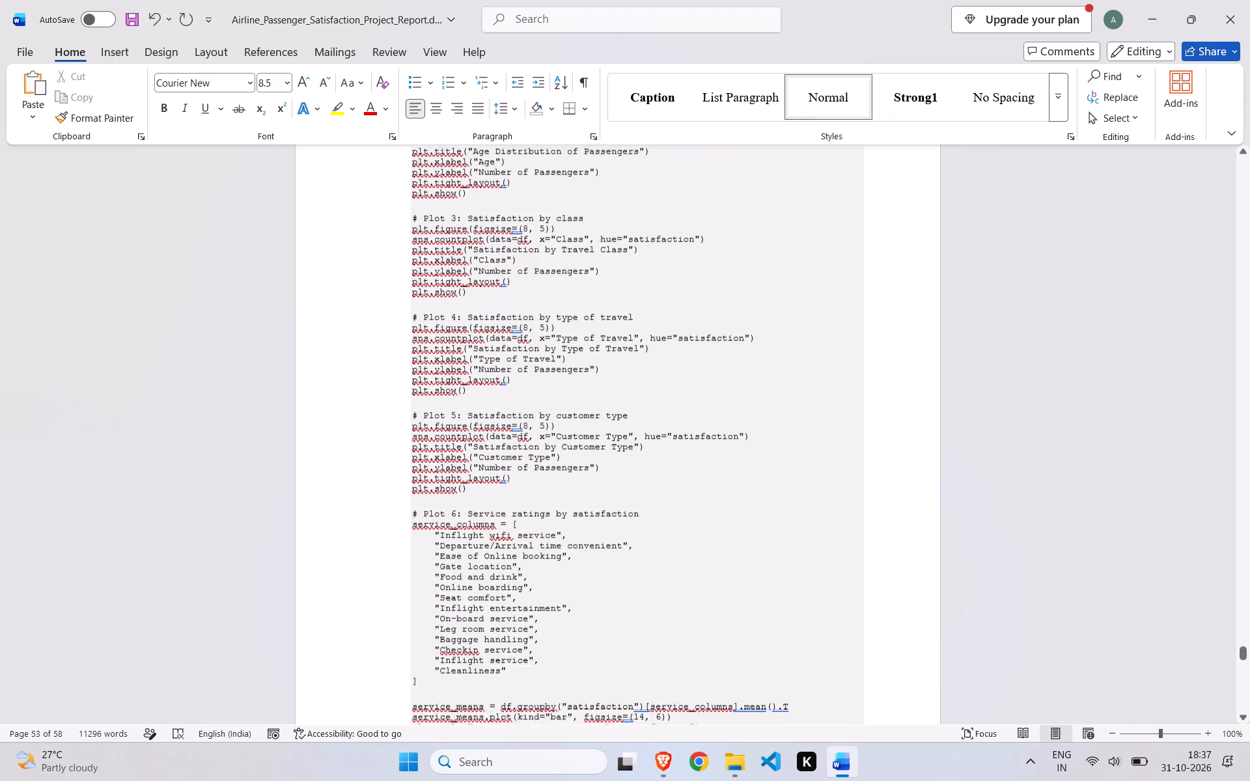
{"action": "scroll", "coordinate": [745, 402], "scroll_direction": "up", "scroll_amount": 9}
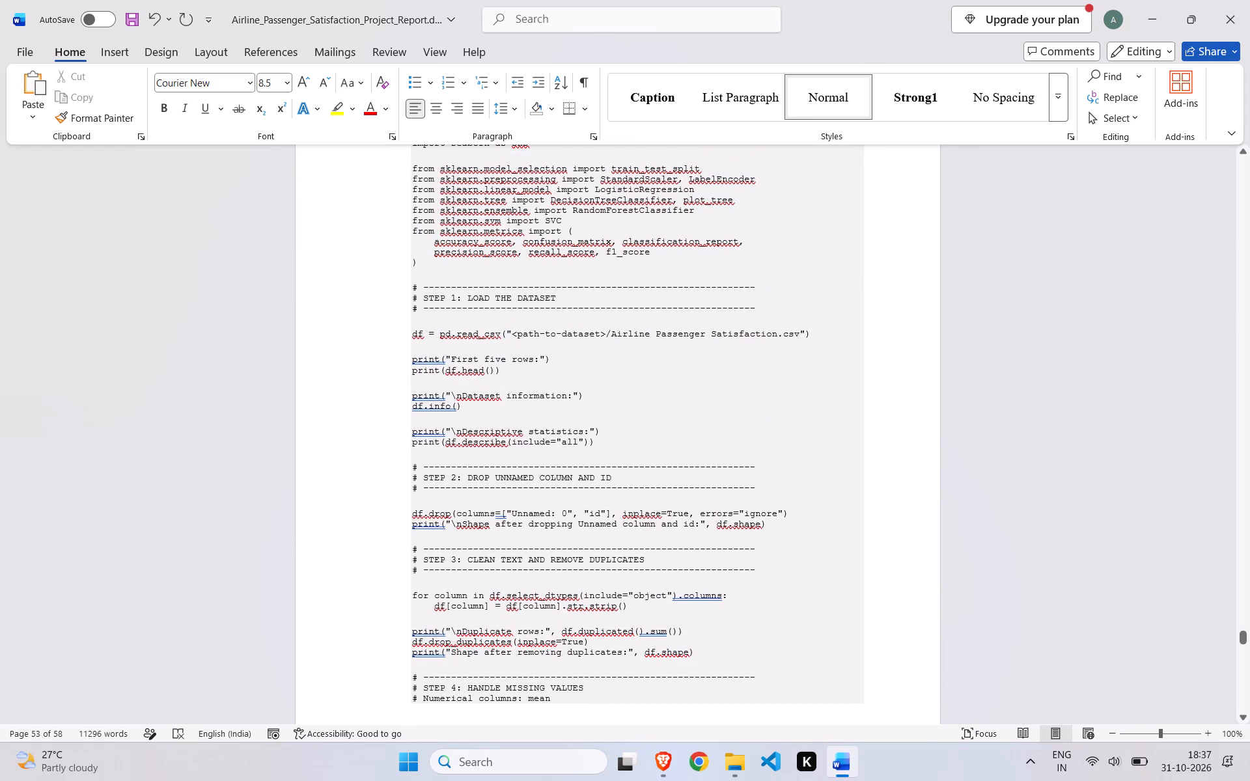
{"action": "scroll", "coordinate": [745, 402], "scroll_direction": "up", "scroll_amount": 3}
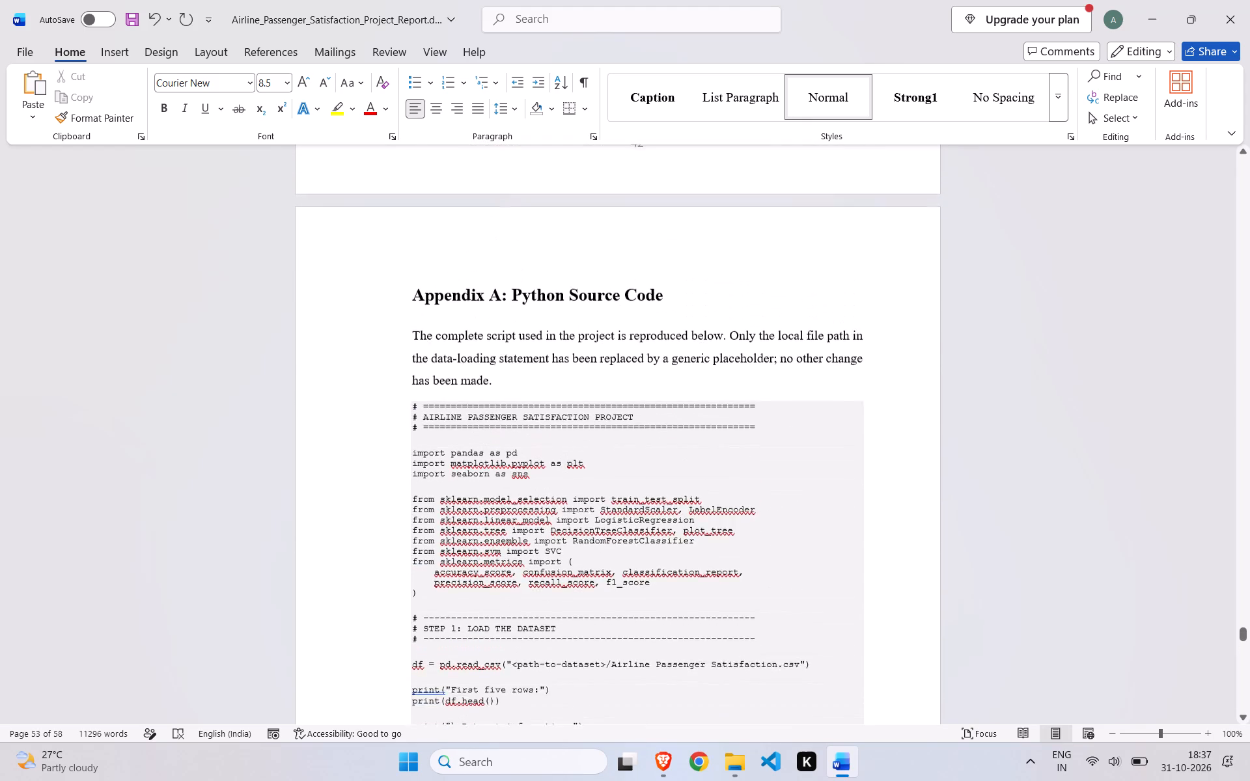
{"action": "scroll", "coordinate": [745, 402], "scroll_direction": "up", "scroll_amount": 1}
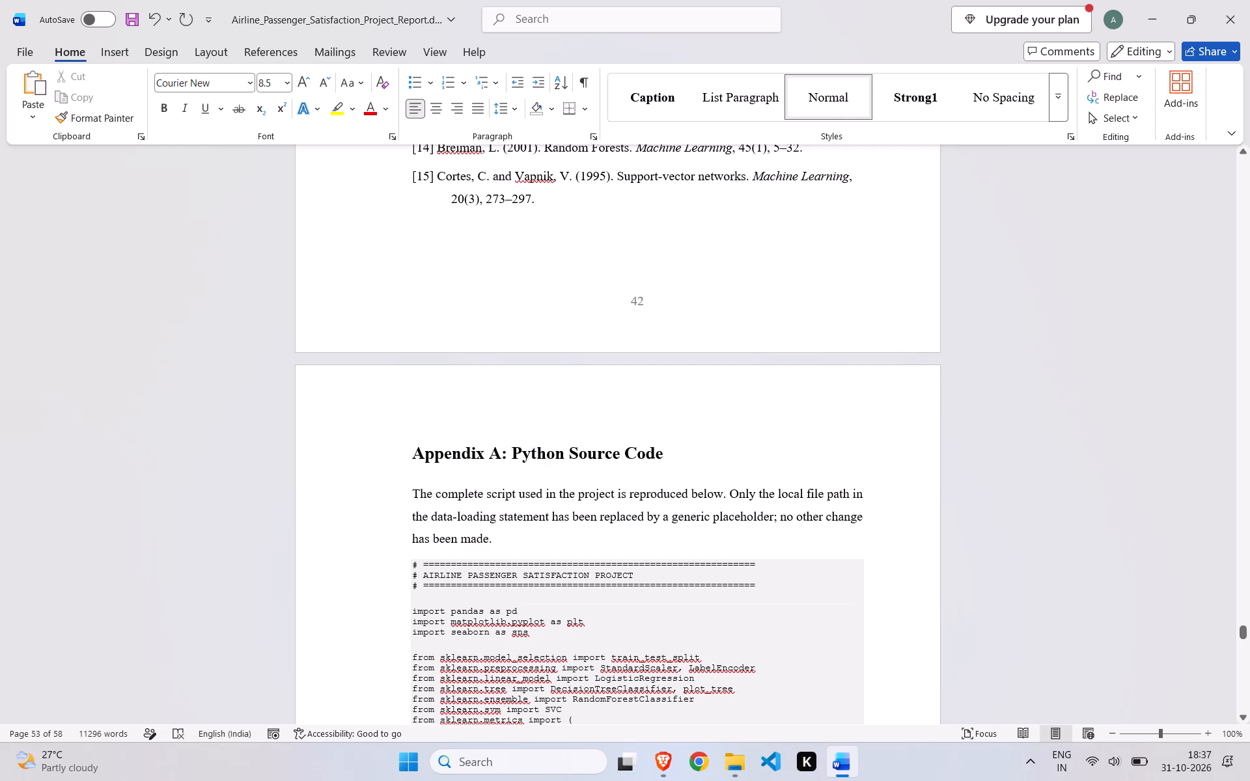
{"action": "scroll", "coordinate": [745, 402], "scroll_direction": "up", "scroll_amount": 6}
{"action": "scroll", "coordinate": [745, 402], "scroll_direction": "down", "scroll_amount": 4}
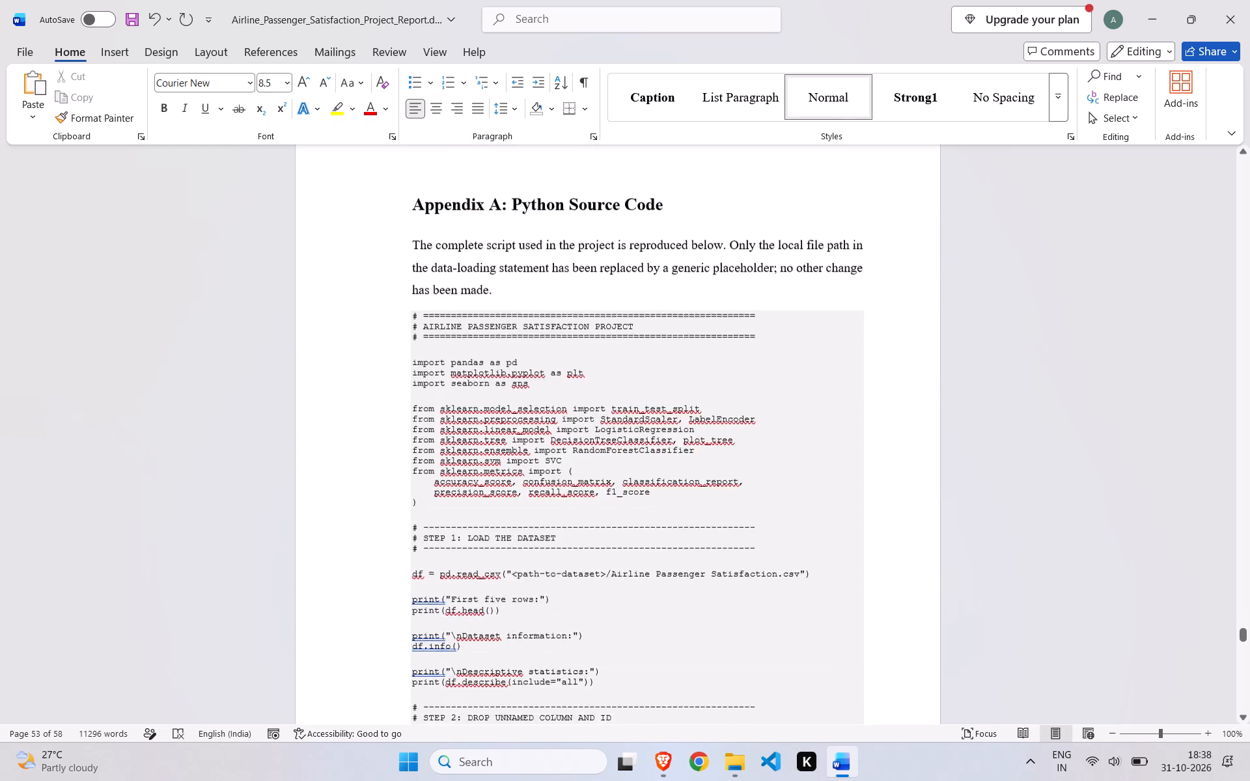
{"action": "scroll", "coordinate": [745, 402], "scroll_direction": "up", "scroll_amount": 6}
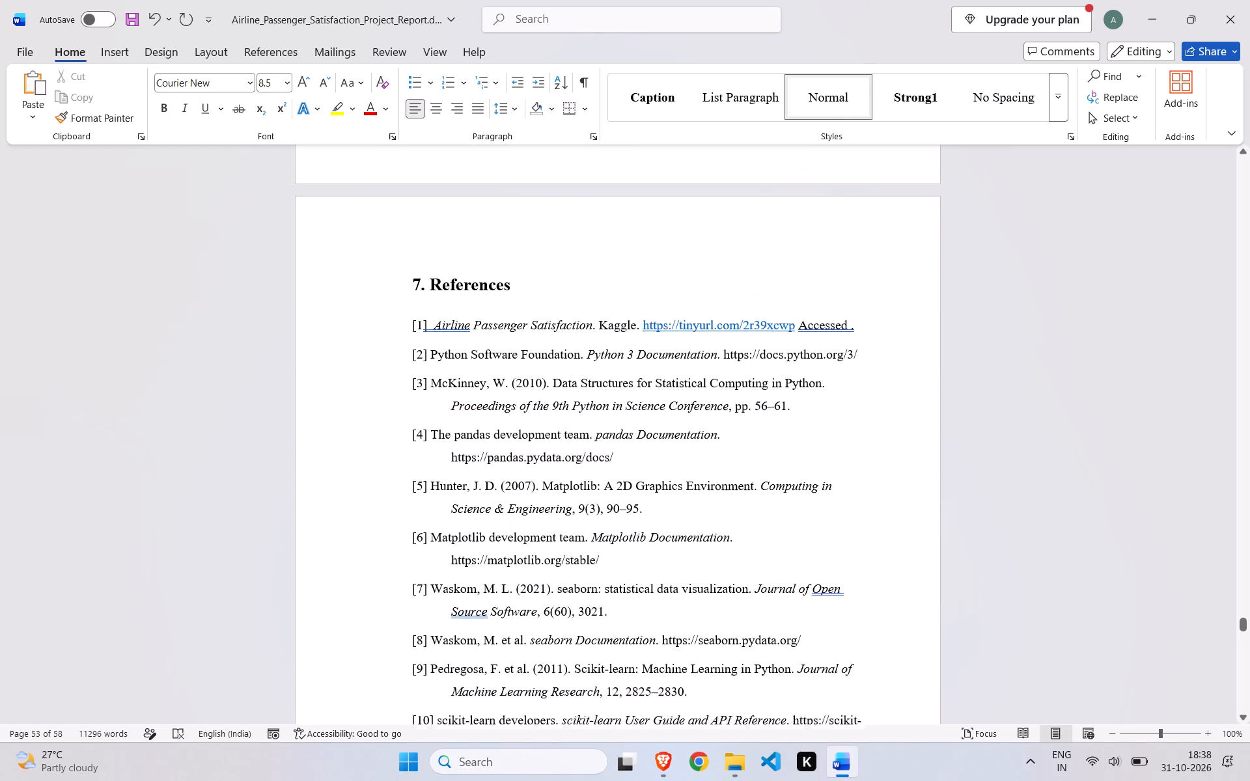
{"action": "scroll", "coordinate": [745, 402], "scroll_direction": "up", "scroll_amount": 6}
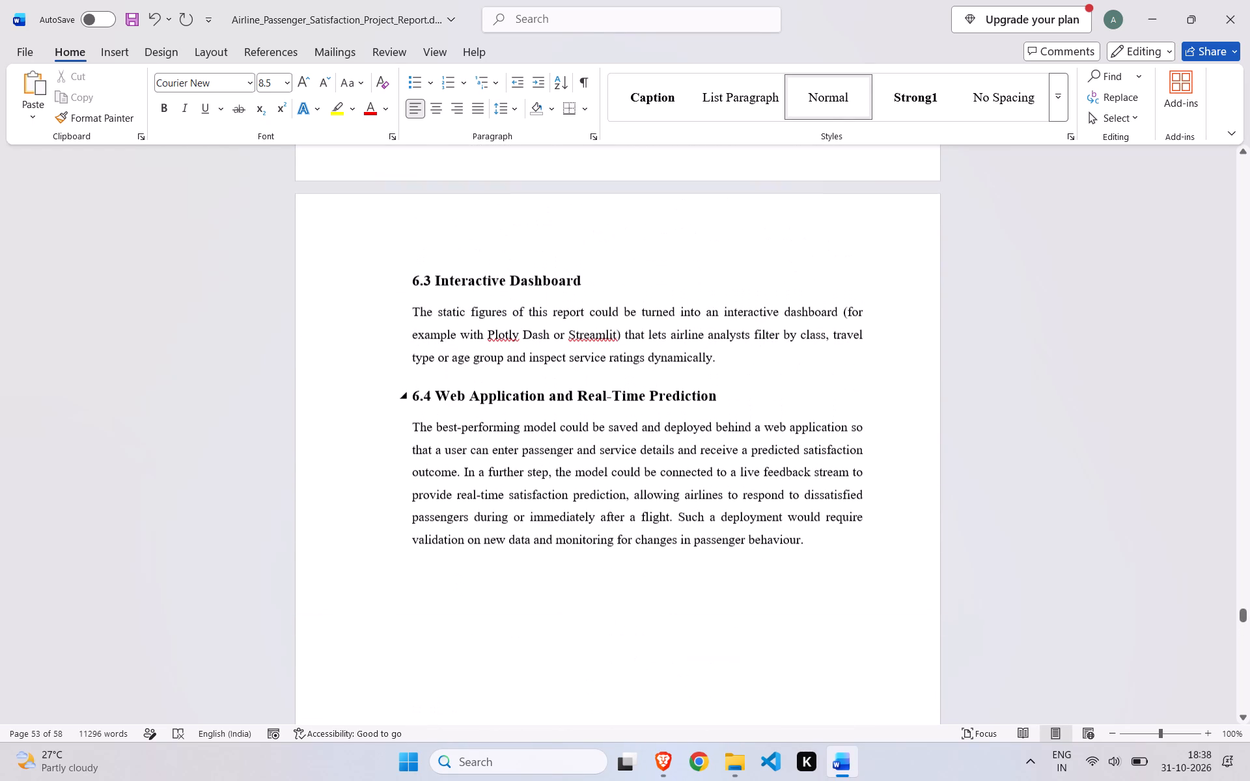
{"action": "scroll", "coordinate": [745, 402], "scroll_direction": "up", "scroll_amount": 1}
{"action": "scroll", "coordinate": [790, 628], "scroll_direction": "down", "scroll_amount": 3}
{"action": "scroll", "coordinate": [790, 628], "scroll_direction": "up", "scroll_amount": 1}
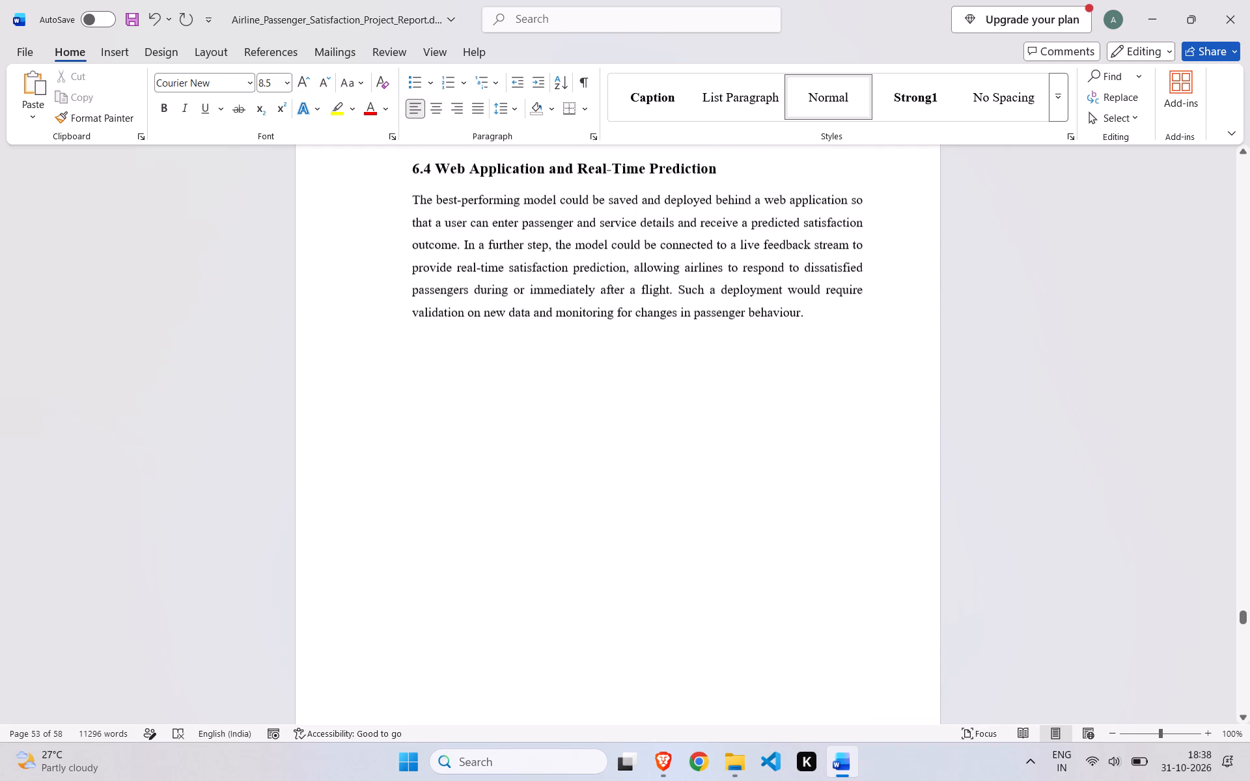
Add the line "GitHub Link : " below the section 6.4 paragraph, leaving one blank line in between.
{"action": "left_click", "coordinate": [815, 322]}
{"action": "key", "text": "Return"}
{"action": "key", "text": "Return"}
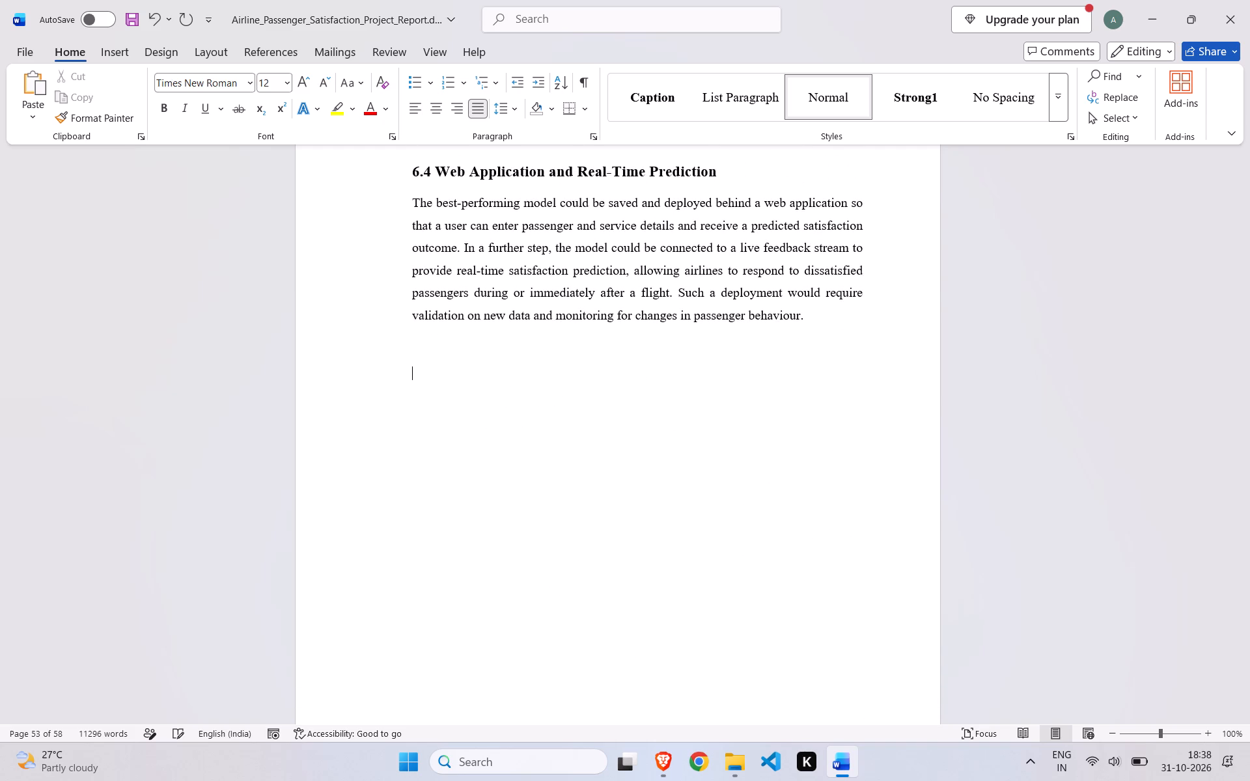
{"action": "type", "text": "Git"}
{"action": "key", "text": "shift+h"}
{"action": "type", "text": "uB"}
{"action": "key", "text": "space"}
{"action": "key", "text": "BackSpace"}
{"action": "key", "text": "BackSpace"}
{"action": "type", "text": "b Link :"}
{"action": "key", "text": "space"}
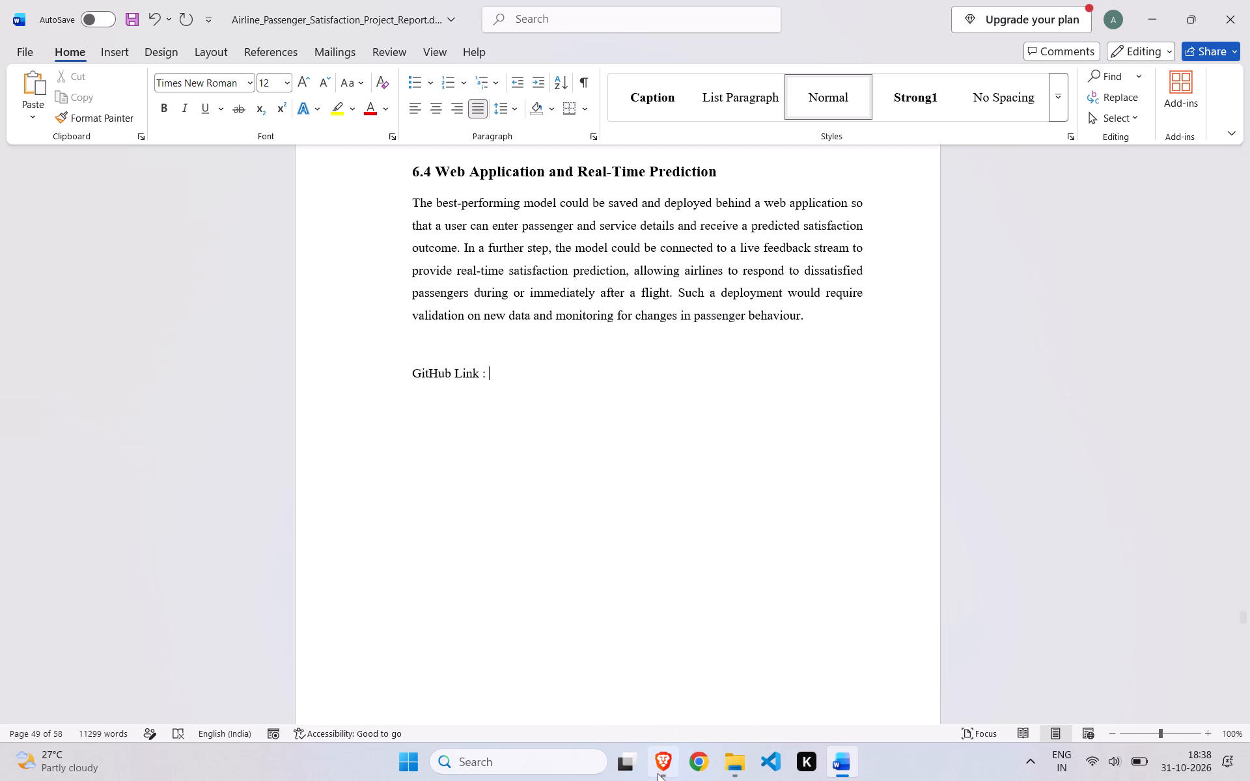
Switch to Brave and copy the URL of the airline-passenger-satisfaction-prediction-model GitHub repository.
{"action": "left_click", "coordinate": [658, 773]}
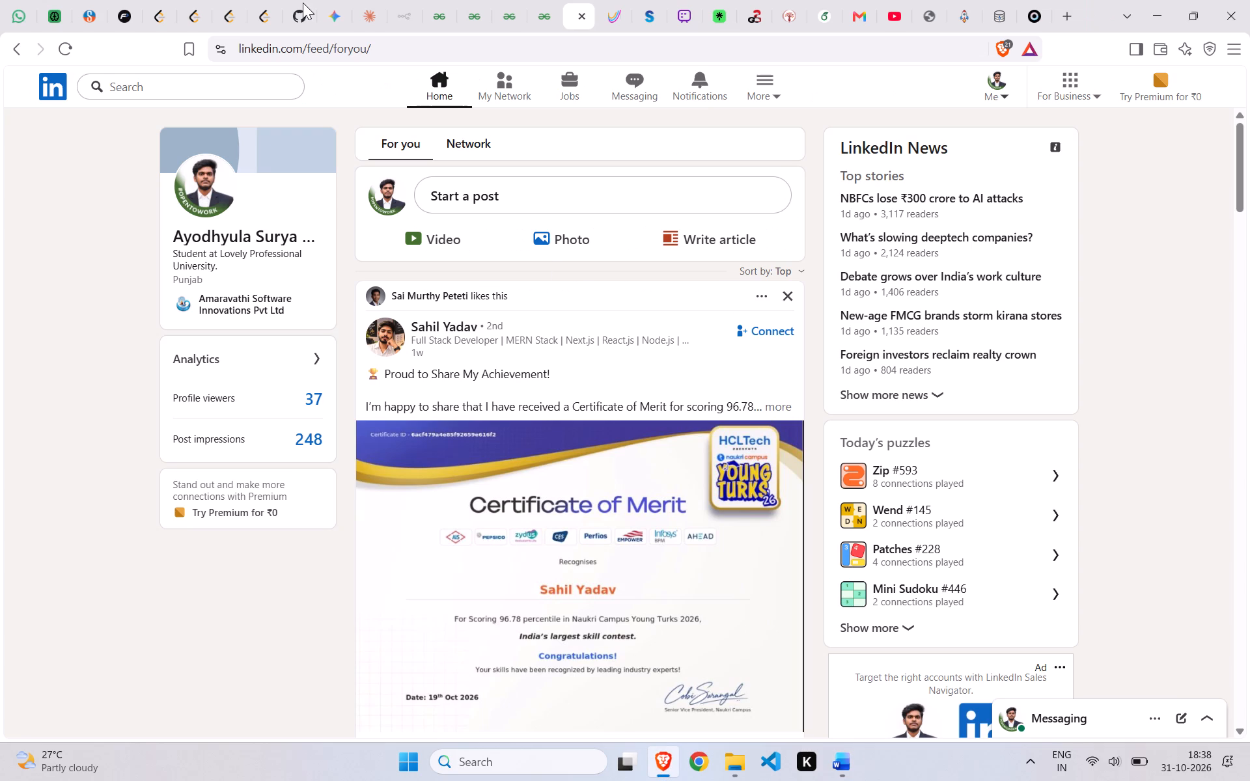
{"action": "left_click", "coordinate": [303, 3]}
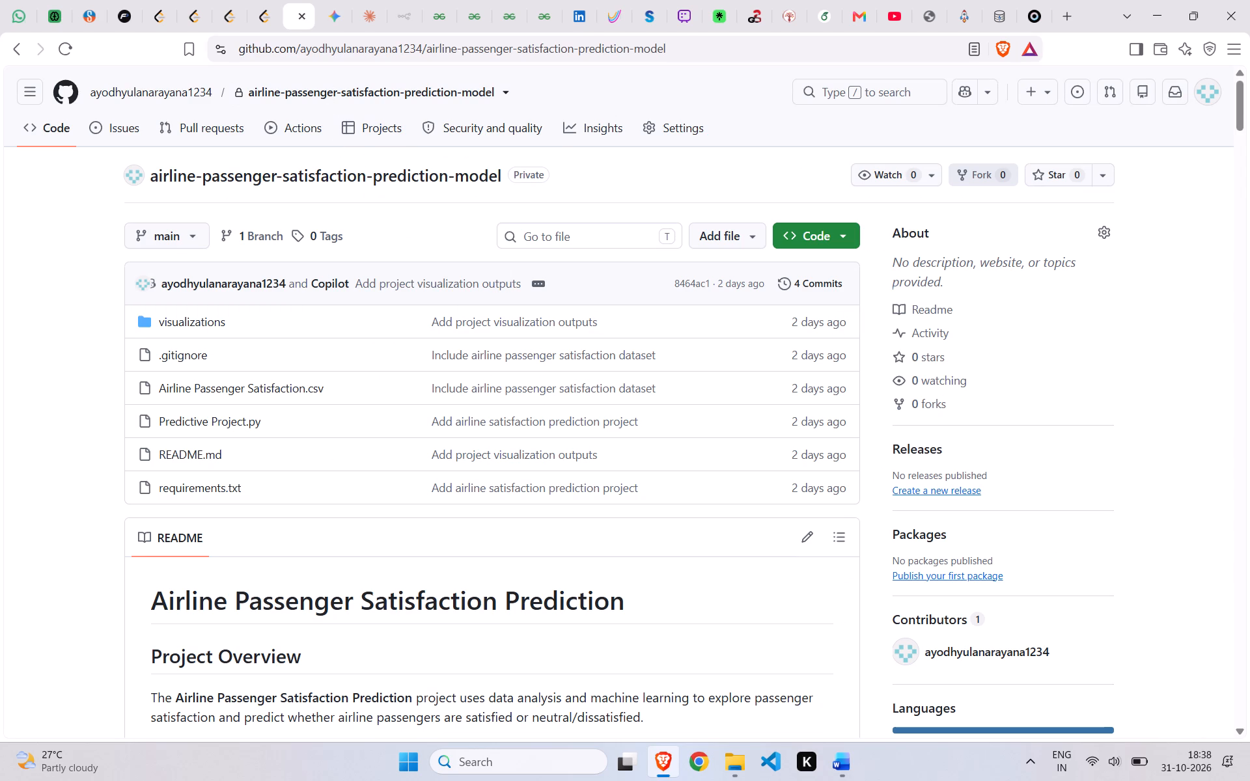
{"action": "left_click", "coordinate": [707, 51]}
{"action": "left_click", "coordinate": [707, 51]}
{"action": "key", "text": "ctrl+a"}
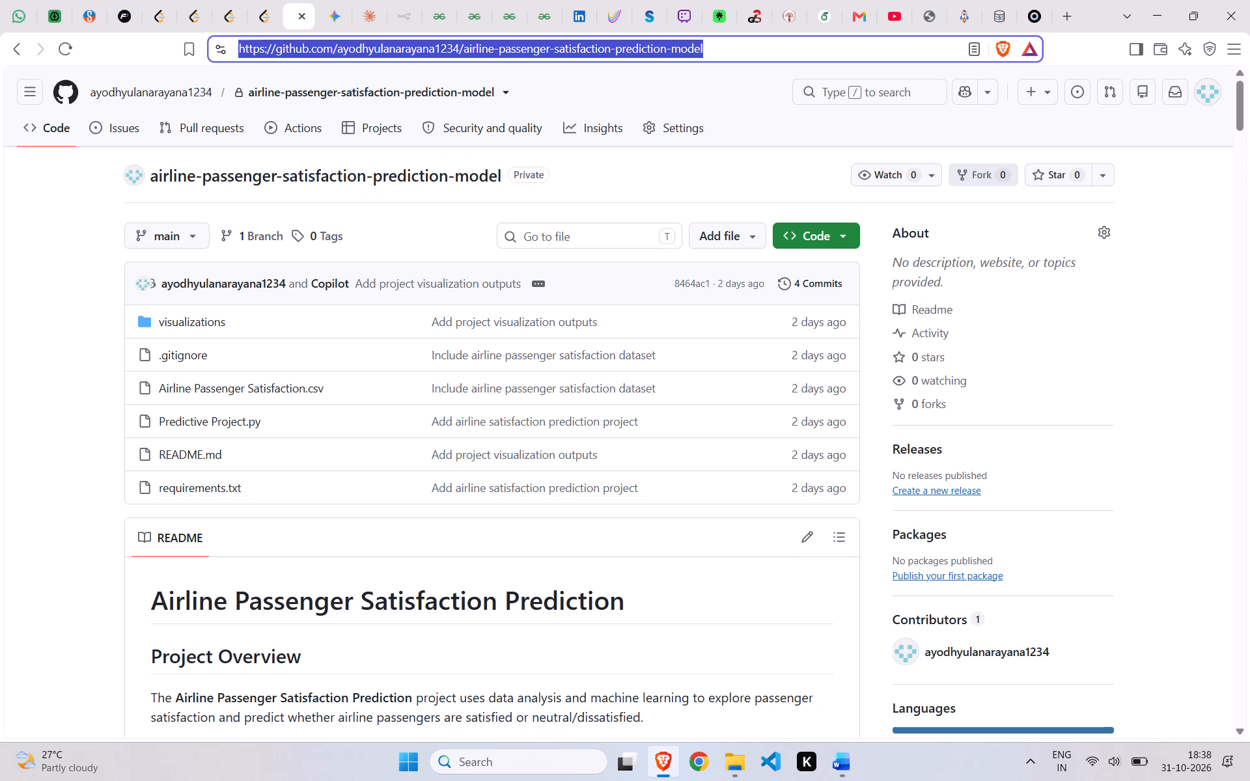
{"action": "left_click", "coordinate": [61, 44]}
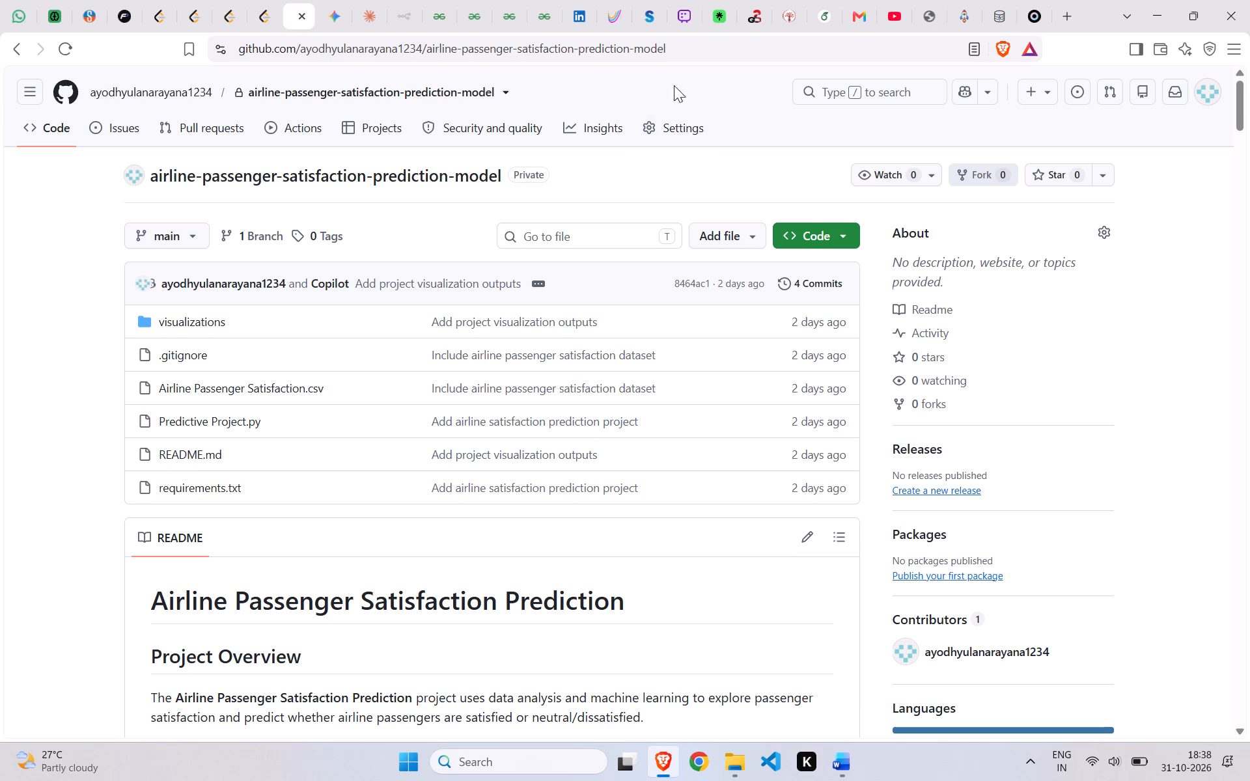
{"action": "left_click", "coordinate": [691, 46]}
{"action": "left_click", "coordinate": [691, 46]}
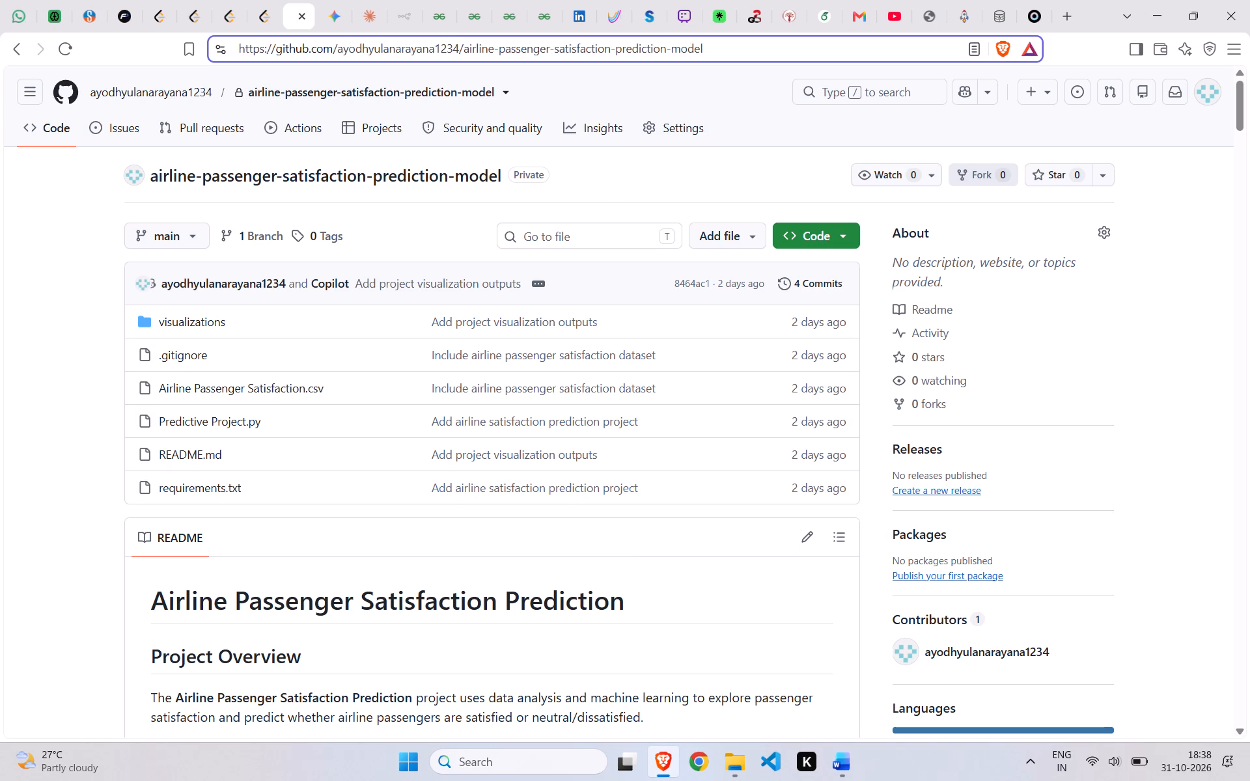
{"action": "key", "text": "ctrl+a"}
{"action": "key", "text": "ctrl+c"}
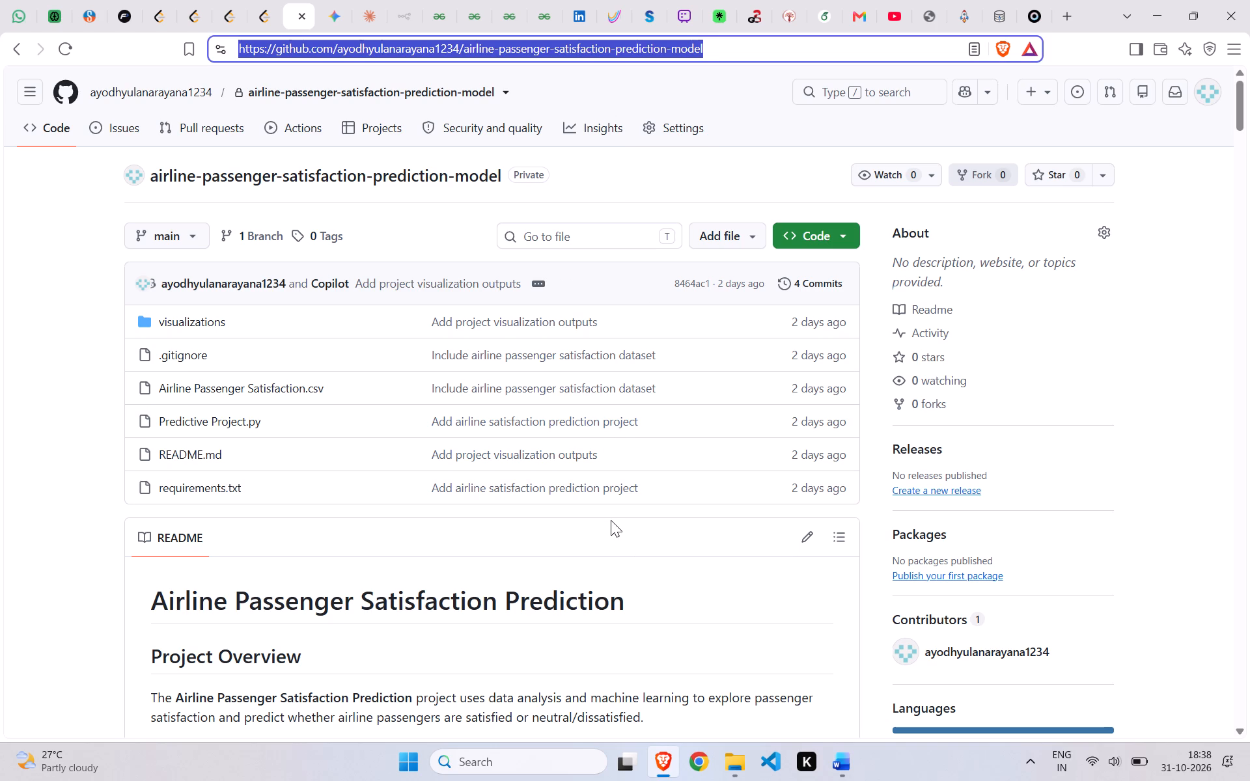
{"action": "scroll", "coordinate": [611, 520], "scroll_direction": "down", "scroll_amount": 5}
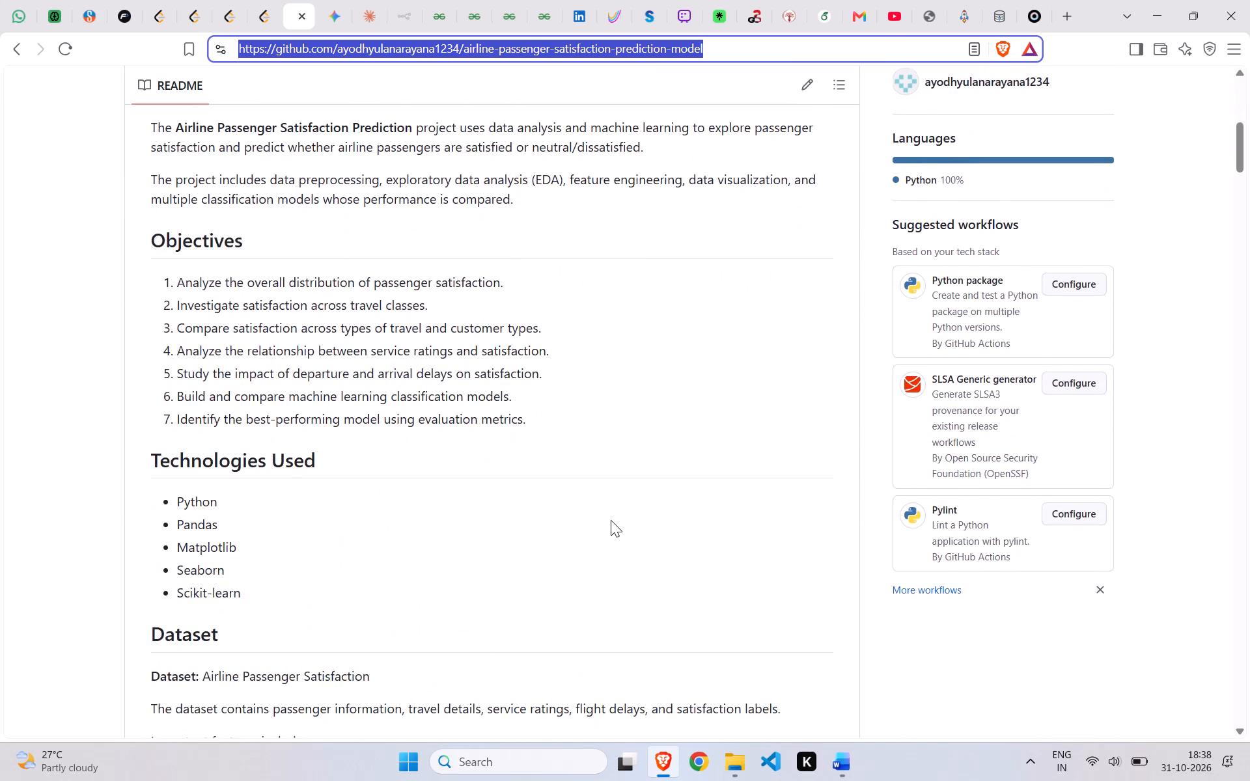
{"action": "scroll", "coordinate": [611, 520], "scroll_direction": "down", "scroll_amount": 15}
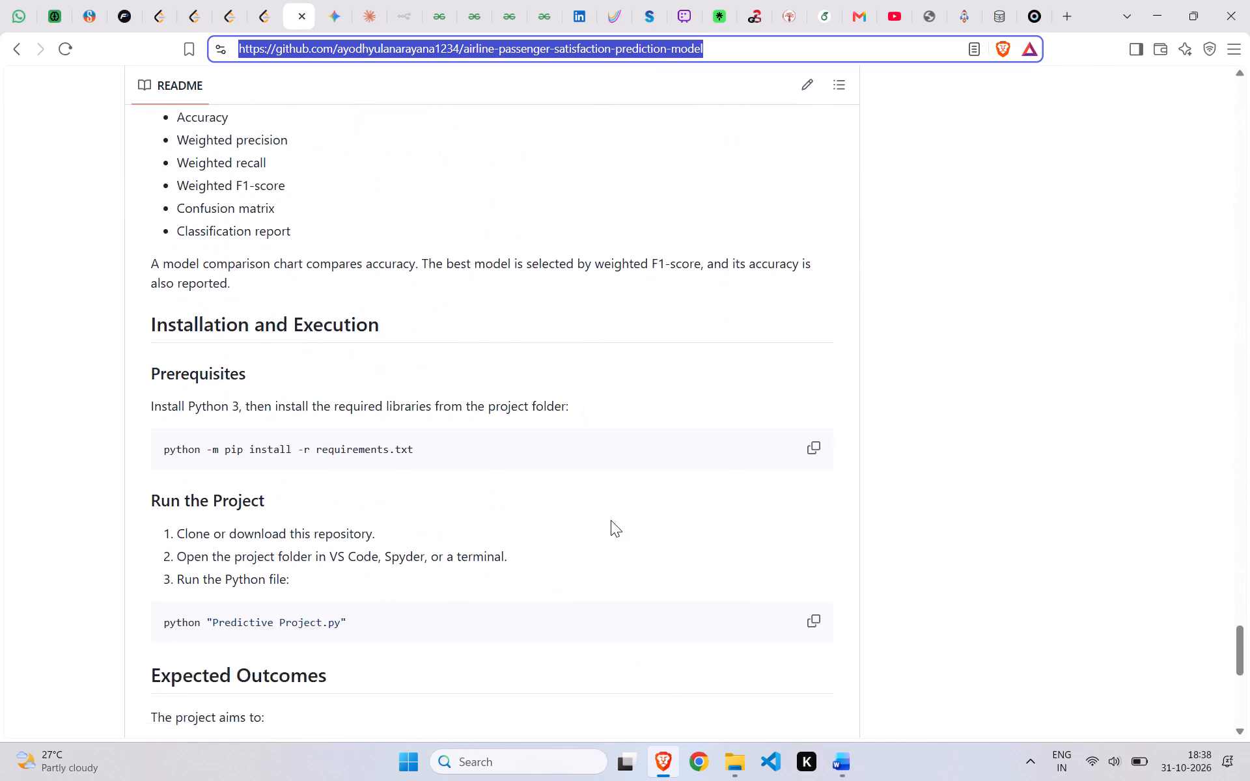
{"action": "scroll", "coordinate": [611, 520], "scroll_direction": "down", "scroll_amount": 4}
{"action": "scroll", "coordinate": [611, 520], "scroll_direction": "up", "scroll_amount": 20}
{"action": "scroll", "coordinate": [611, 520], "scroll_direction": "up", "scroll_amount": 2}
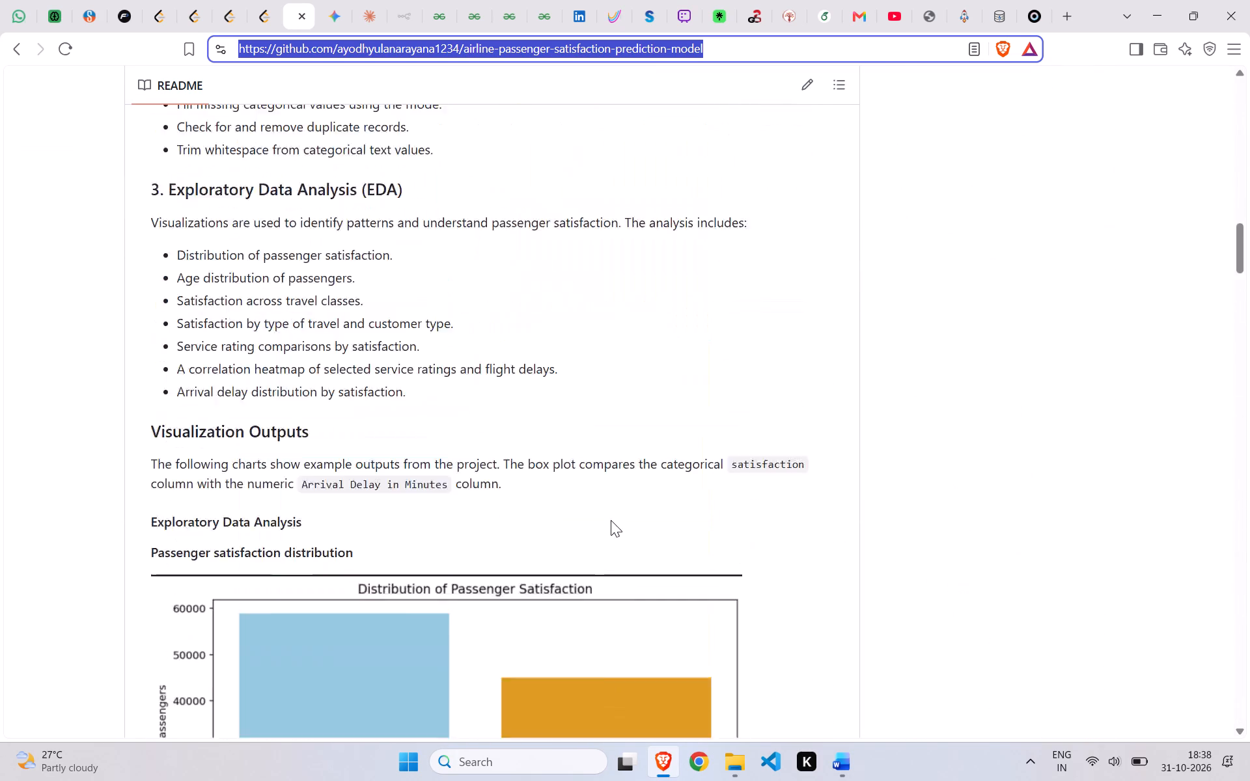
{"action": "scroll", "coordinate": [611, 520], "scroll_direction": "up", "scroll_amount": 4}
Search for tinyurl in a new browser tab, complete the bot verification and open the TinyURL website.
{"action": "left_click", "coordinate": [1070, 19]}
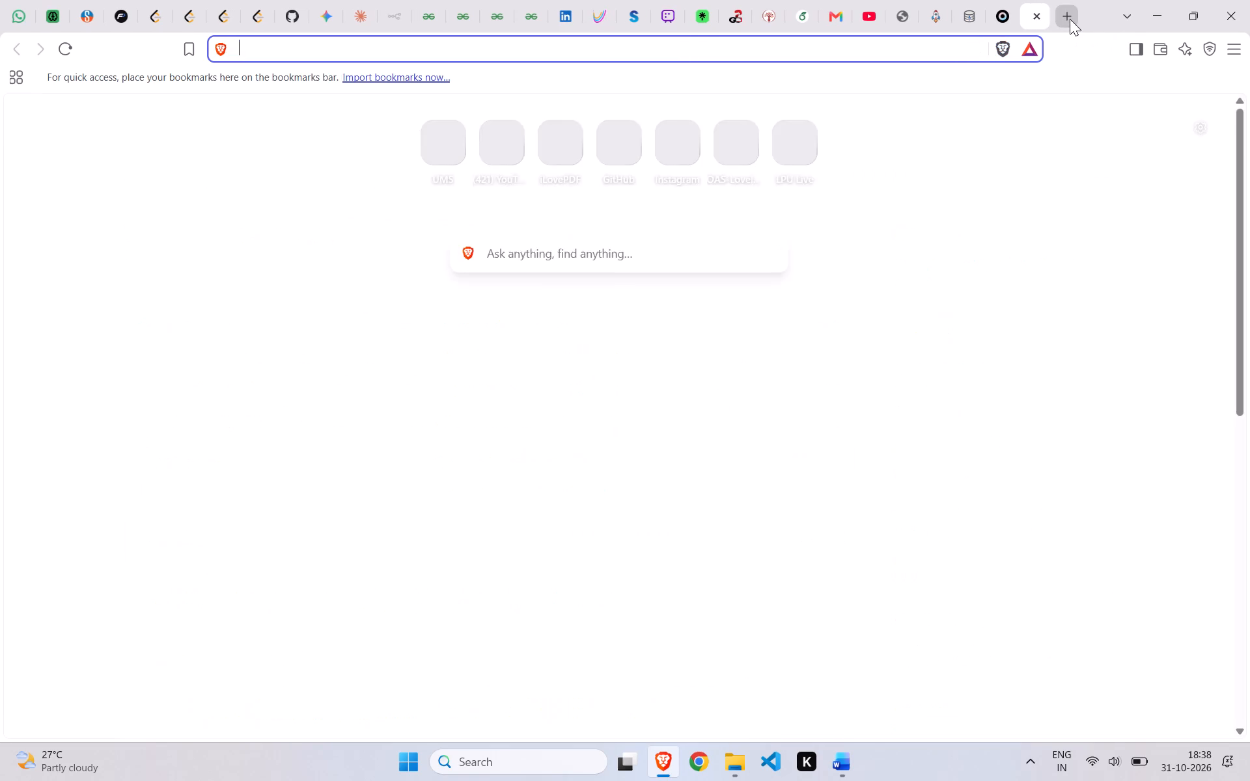
{"action": "type", "text": "tiny"}
{"action": "key", "text": "Right"}
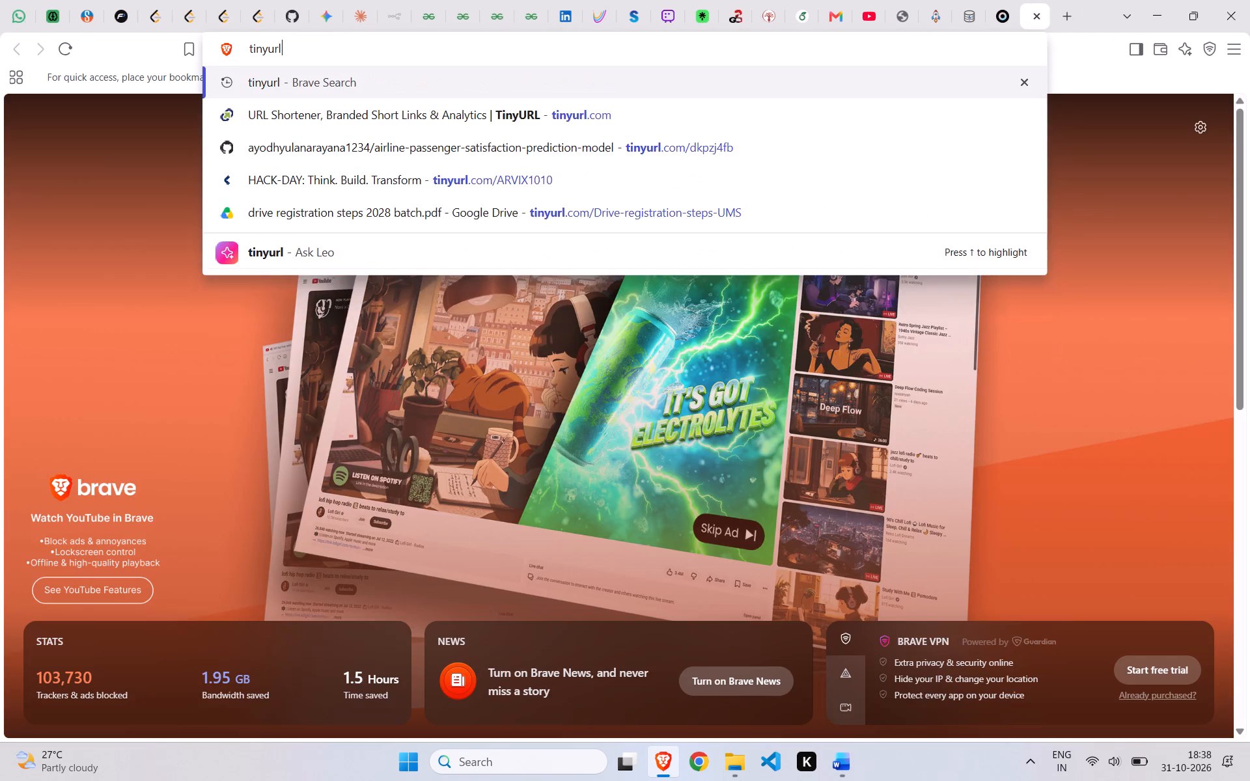
{"action": "key", "text": "Return"}
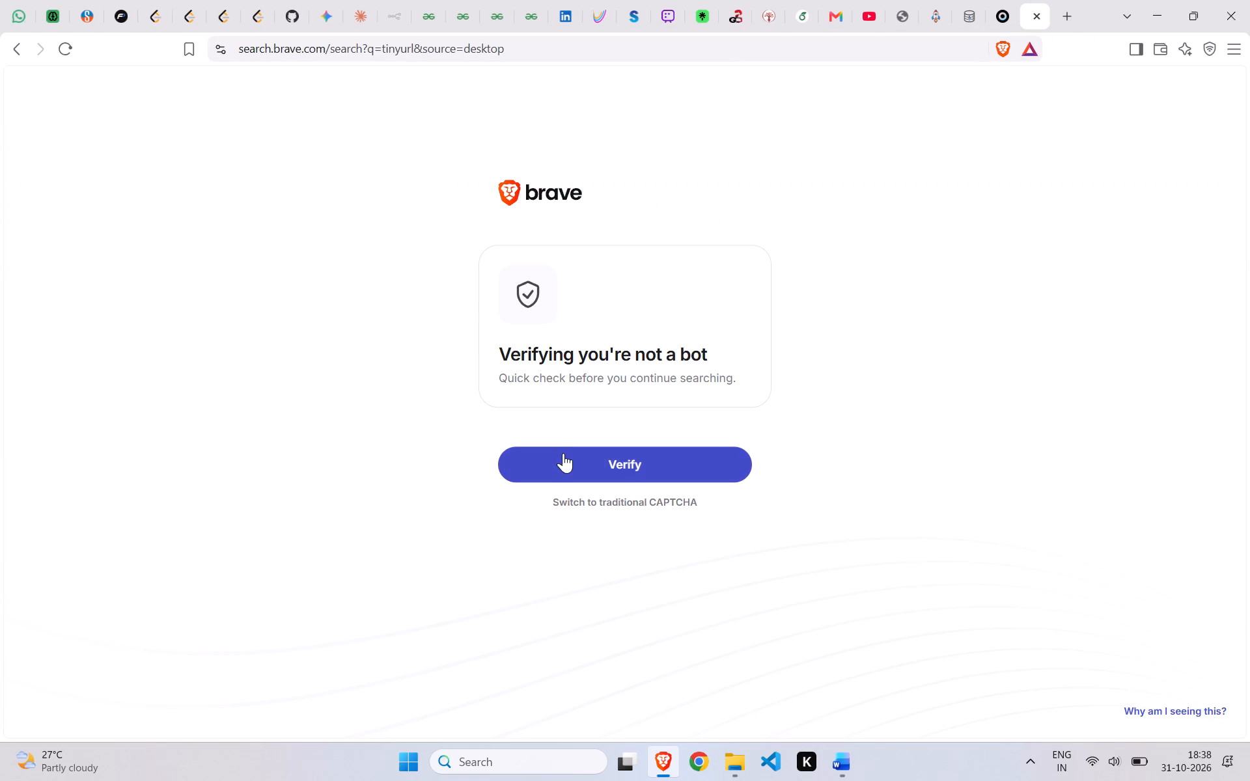
{"action": "left_click", "coordinate": [563, 453]}
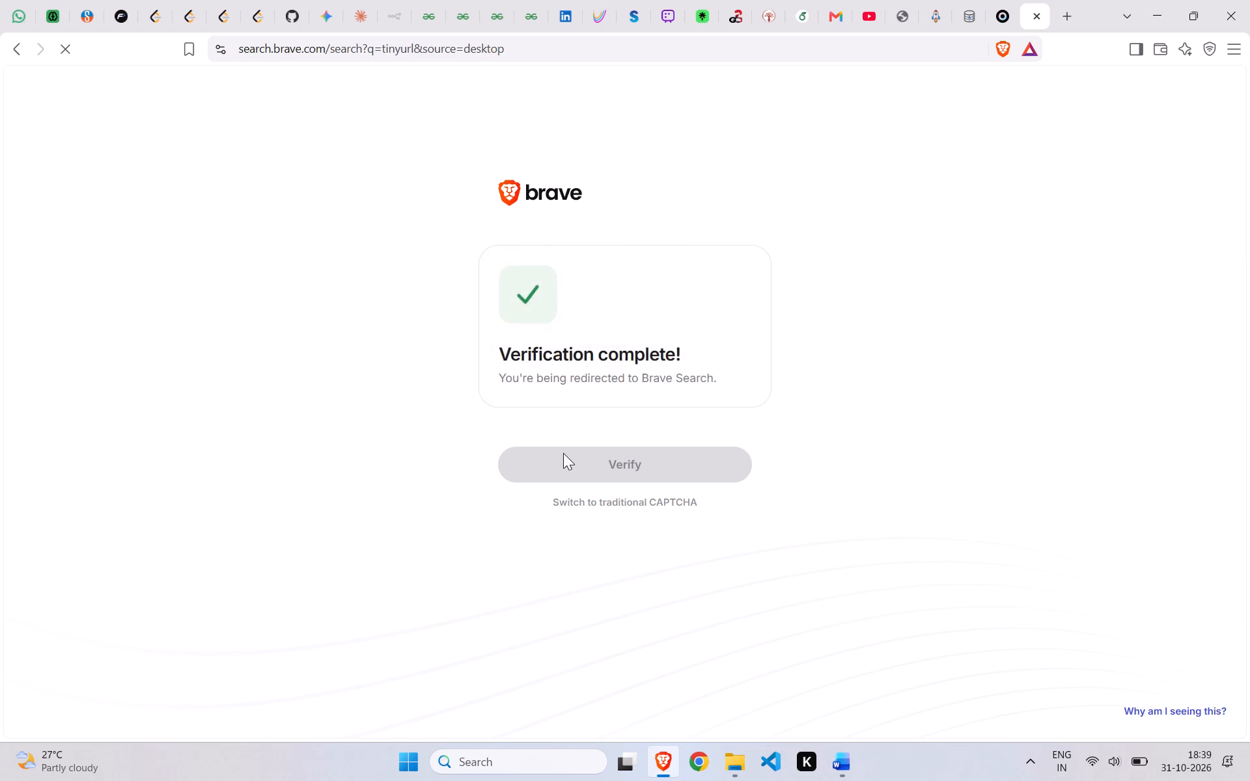
{"action": "left_click", "coordinate": [361, 221]}
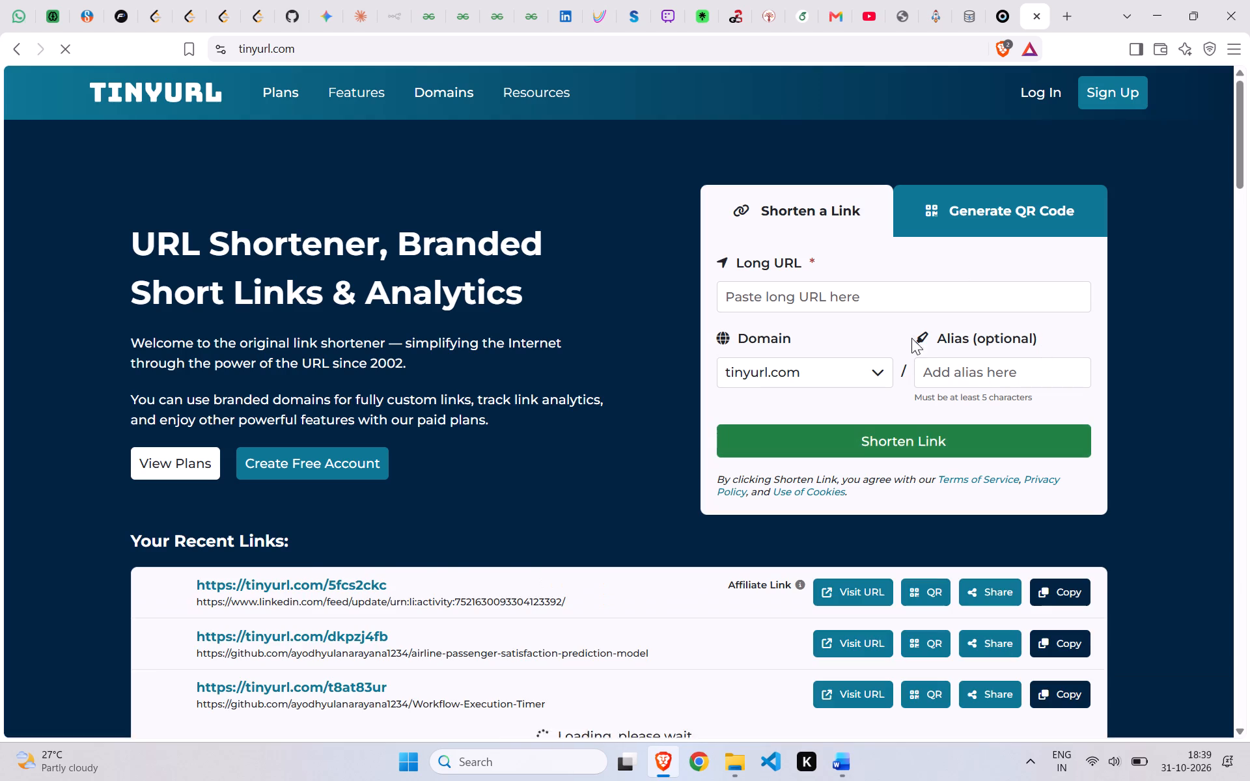
Shorten the copied GitHub repository URL on the tinyurl.com domain without an alias, and copy the resulting short link.
{"action": "left_click", "coordinate": [773, 295]}
{"action": "key", "text": "ctrl+v"}
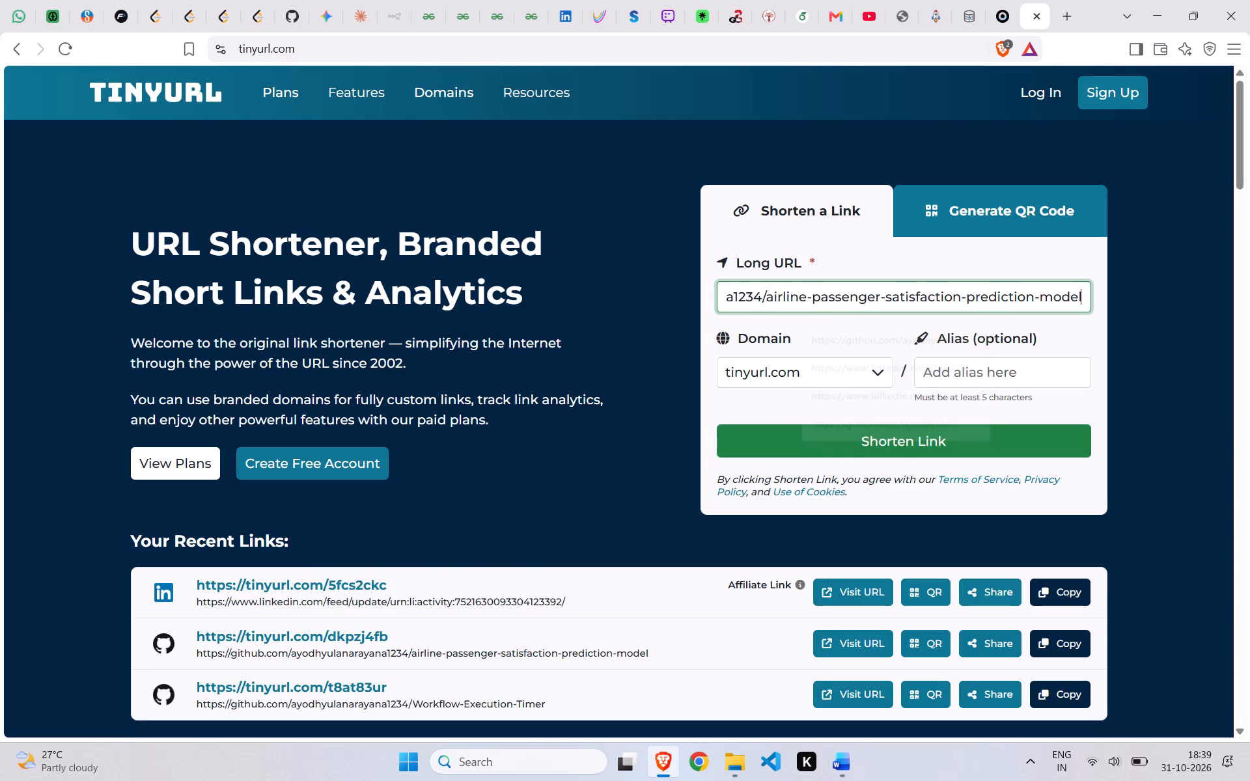
{"action": "left_click", "coordinate": [855, 440]}
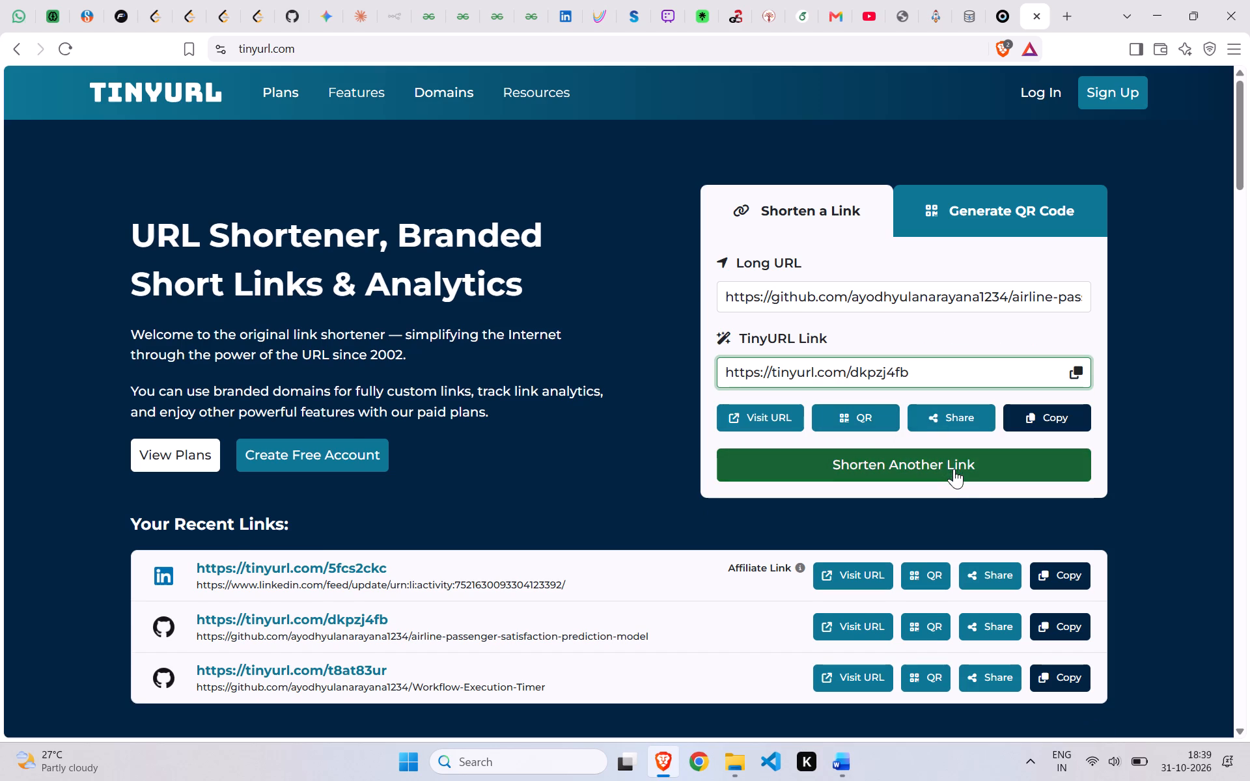
{"action": "left_click", "coordinate": [1074, 372]}
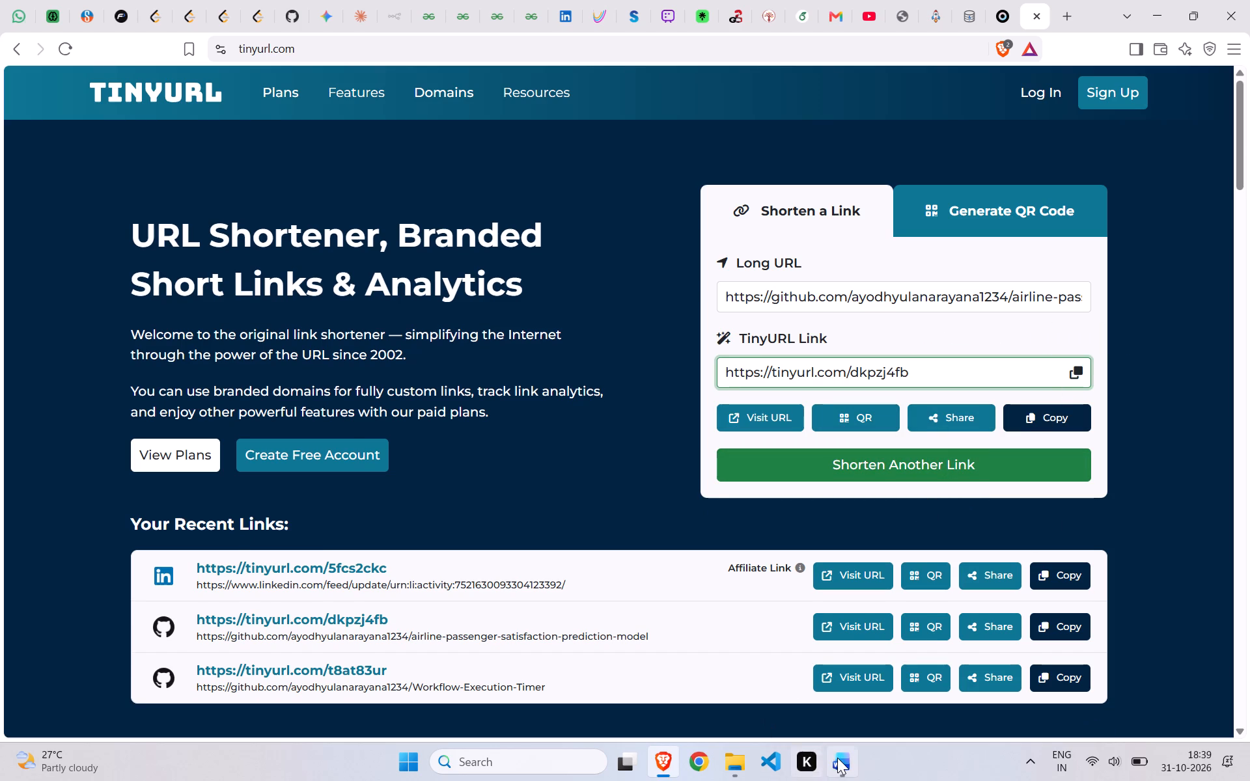
{"action": "left_click", "coordinate": [837, 758]}
{"action": "left_click", "coordinate": [516, 381]}
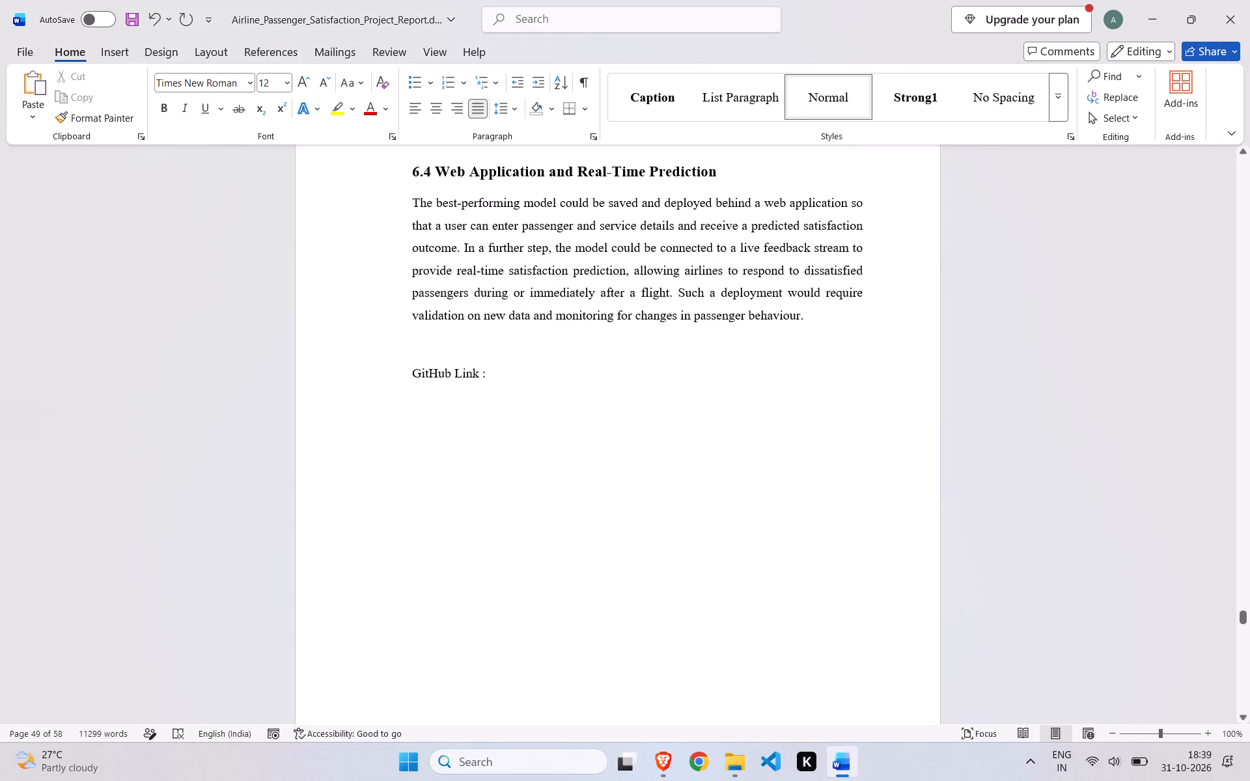
{"action": "right_click", "coordinate": [516, 381]}
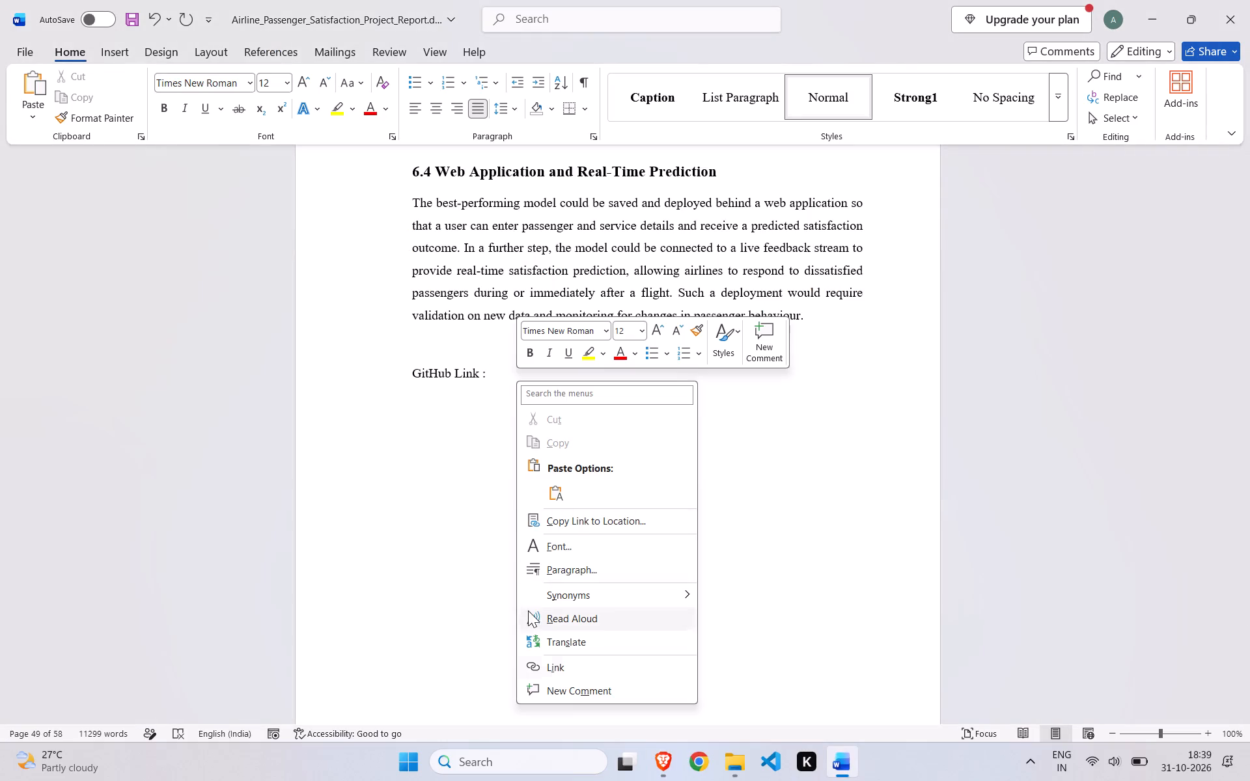
{"action": "left_click", "coordinate": [556, 676]}
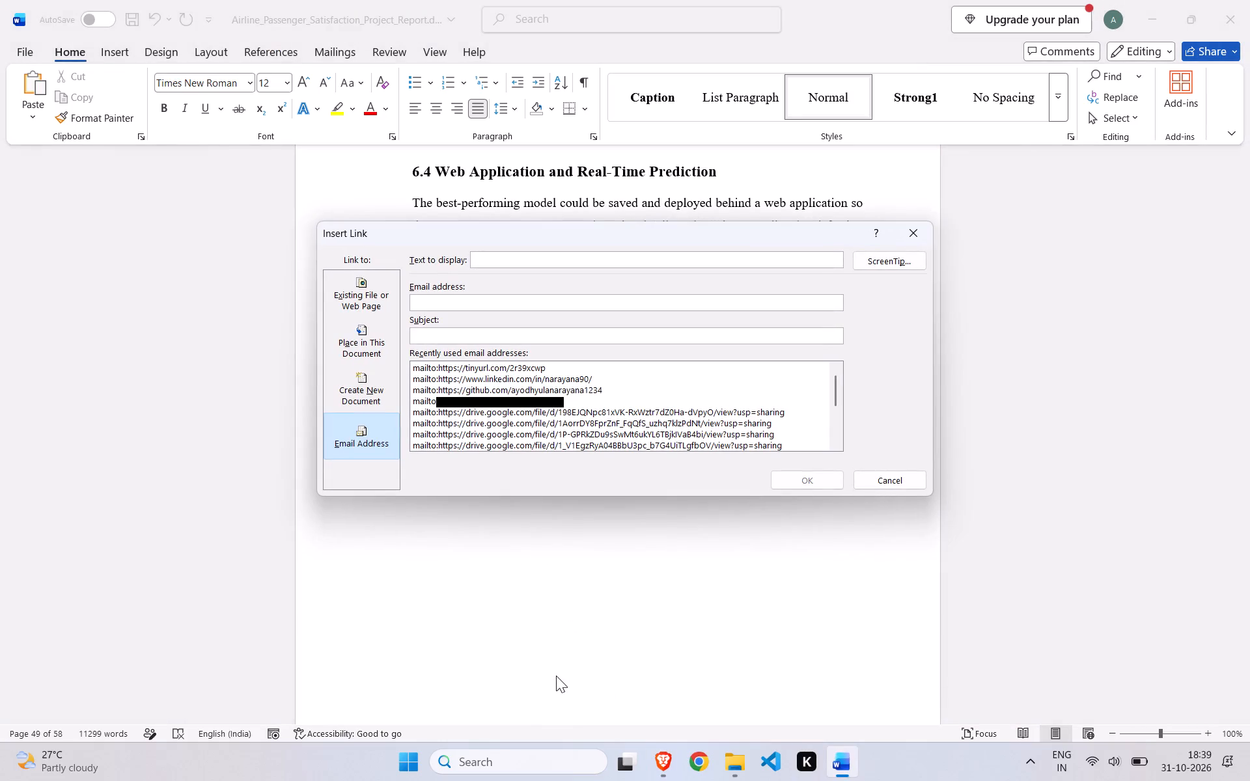
{"action": "key", "text": "ctrl+v"}
{"action": "left_click", "coordinate": [785, 479]}
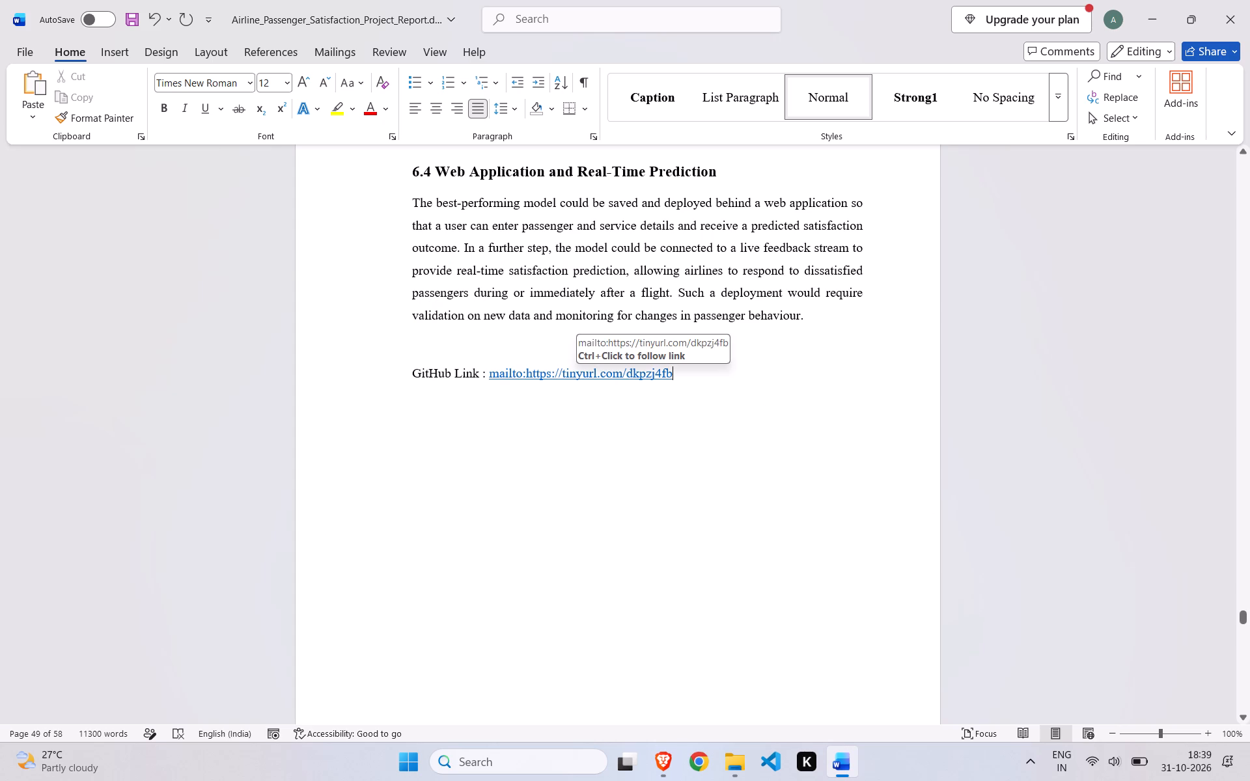
Remove the "mailto:" prefix from the displayed text of the GitHub hyperlink.
{"action": "left_click", "coordinate": [523, 376]}
{"action": "key", "text": "Right"}
{"action": "key", "text": "BackSpace"}
{"action": "key", "text": "BackSpace"}
{"action": "key", "text": "BackSpace"}
{"action": "key", "text": "BackSpace"}
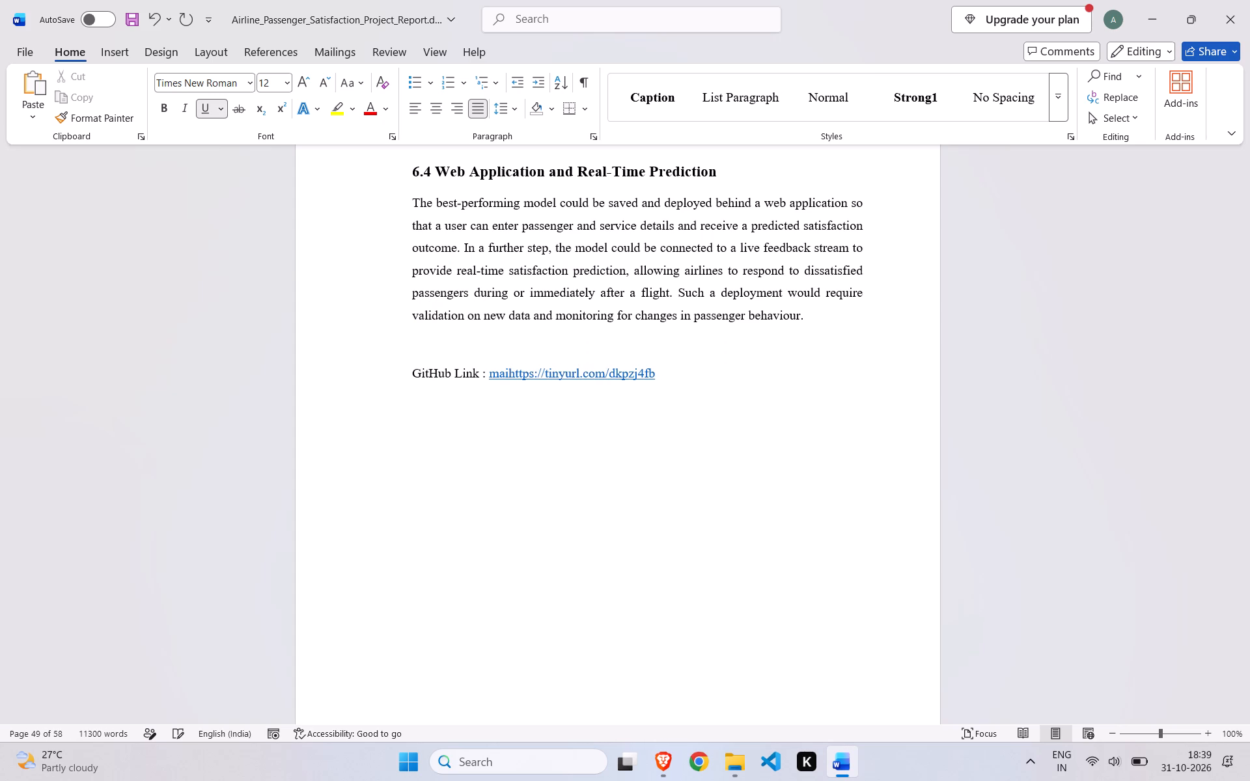
{"action": "key", "text": "BackSpace"}
{"action": "key", "text": "BackSpace"}
{"action": "key", "text": "BackSpace"}
Add the line "LinkedIn Link : " directly below the GitHub link line.
{"action": "key", "text": "ctrl+Right"}
{"action": "key", "text": "ctrl+Right"}
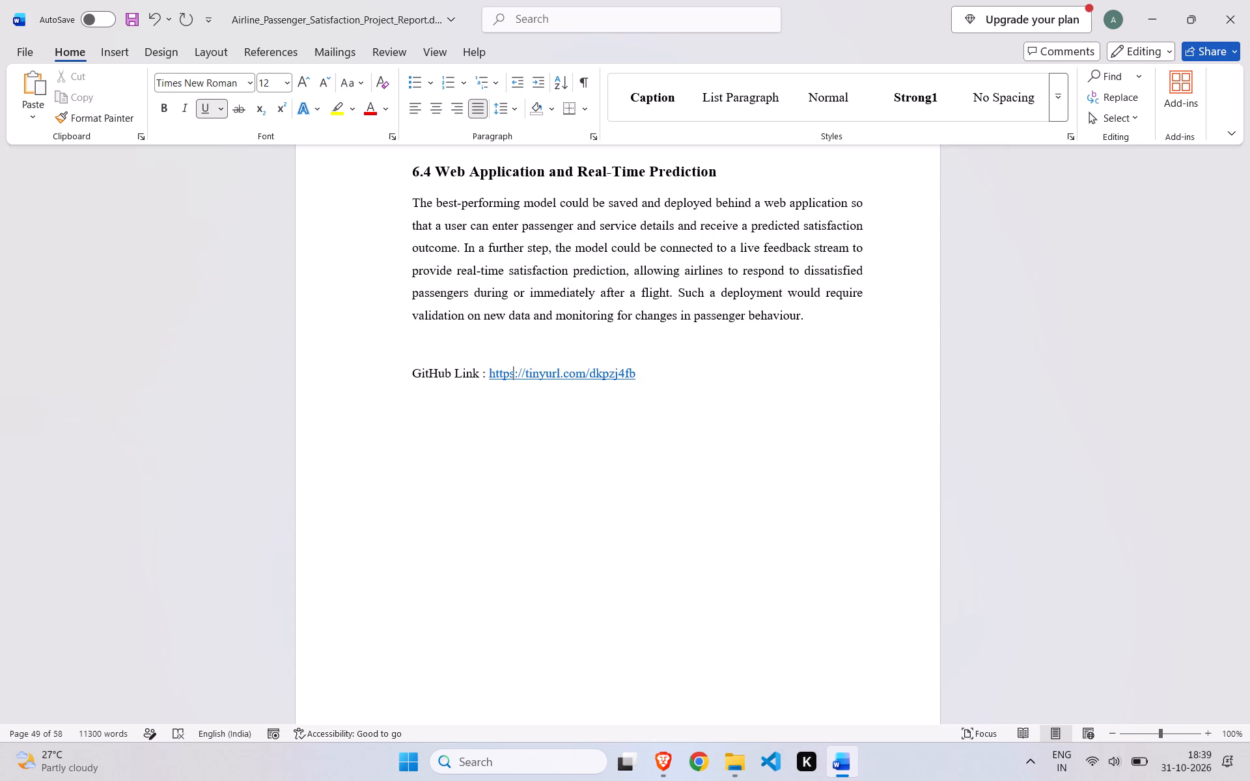
{"action": "key", "text": "ctrl+Right"}
{"action": "key", "text": "ctrl+Right"}
{"action": "key", "text": "ctrl+Right"}
{"action": "key", "text": "ctrl+Right"}
{"action": "key", "text": "ctrl+Right"}
{"action": "key", "text": "ctrl+Right"}
{"action": "key", "text": "ctrl+Right"}
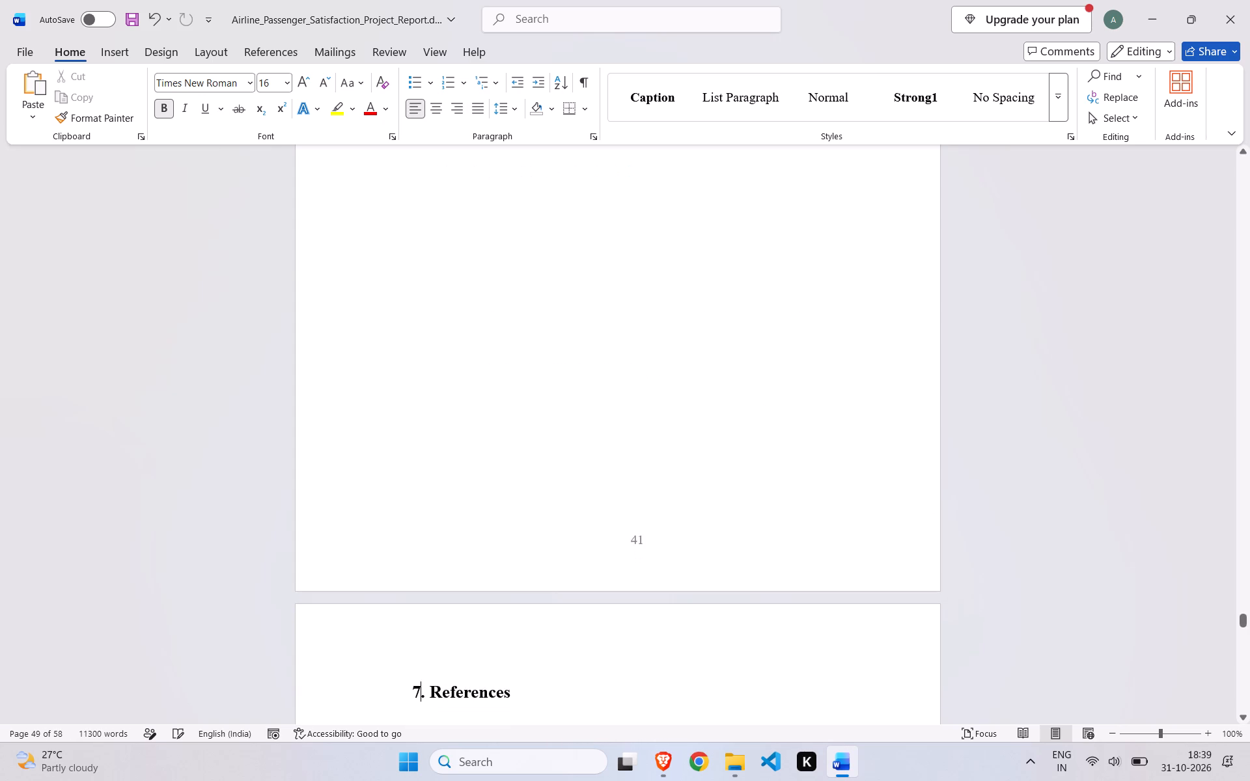
{"action": "scroll", "coordinate": [523, 376], "scroll_direction": "up", "scroll_amount": 1}
{"action": "left_click", "coordinate": [646, 310]}
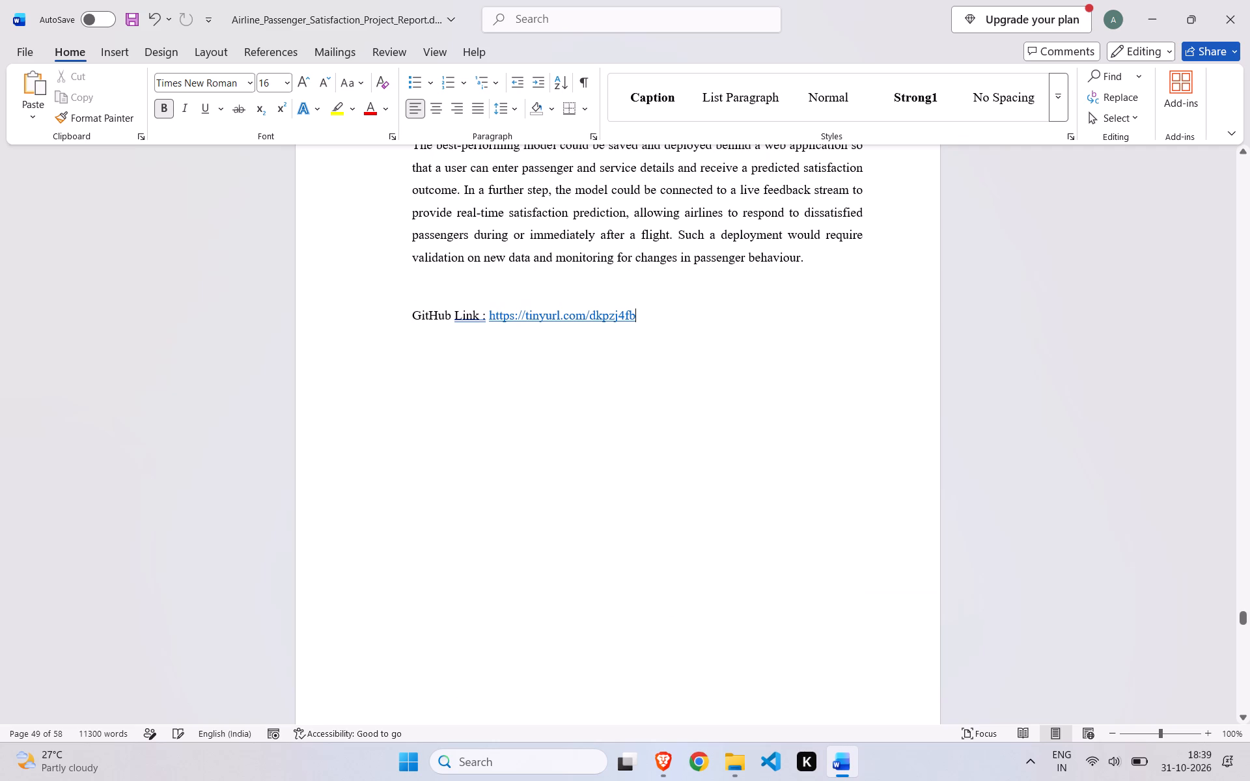
{"action": "key", "text": "Return"}
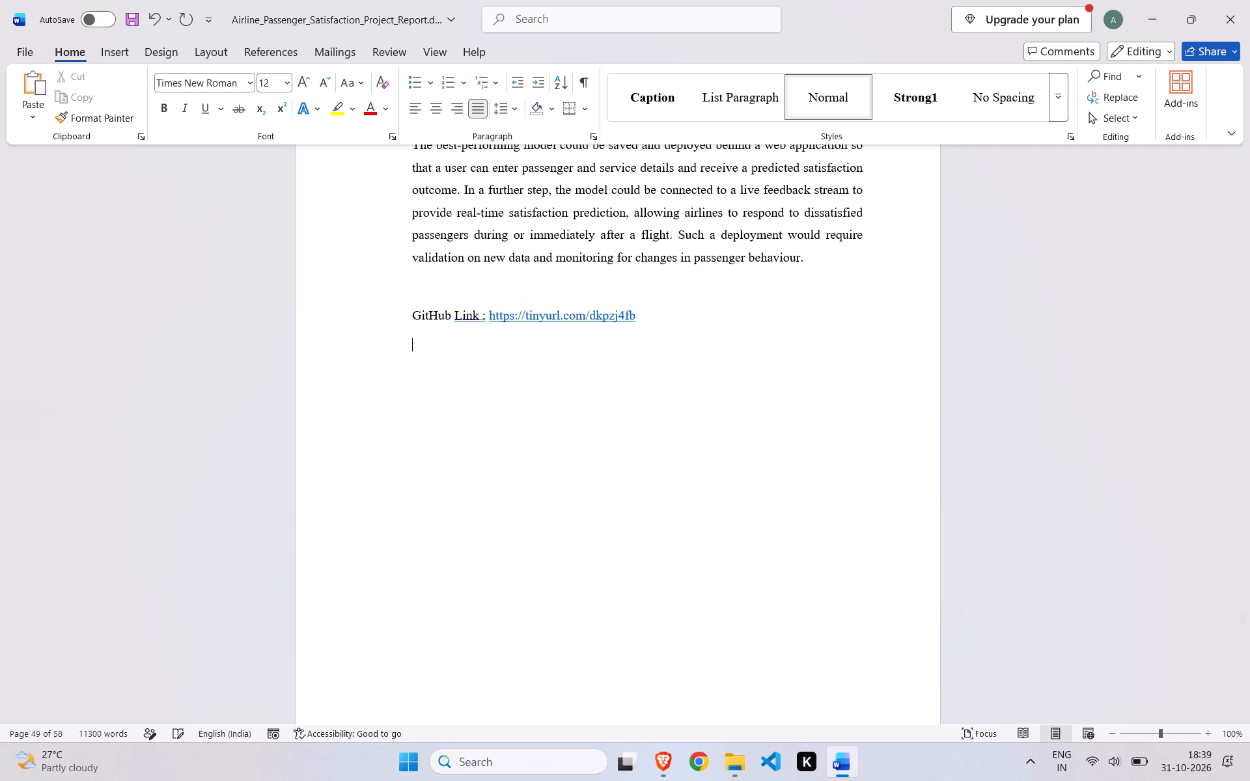
{"action": "type", "text": "Linked"}
{"action": "type", "text": "In"}
{"action": "key", "text": "space"}
{"action": "type", "text": "Link :"}
{"action": "key", "text": "space"}
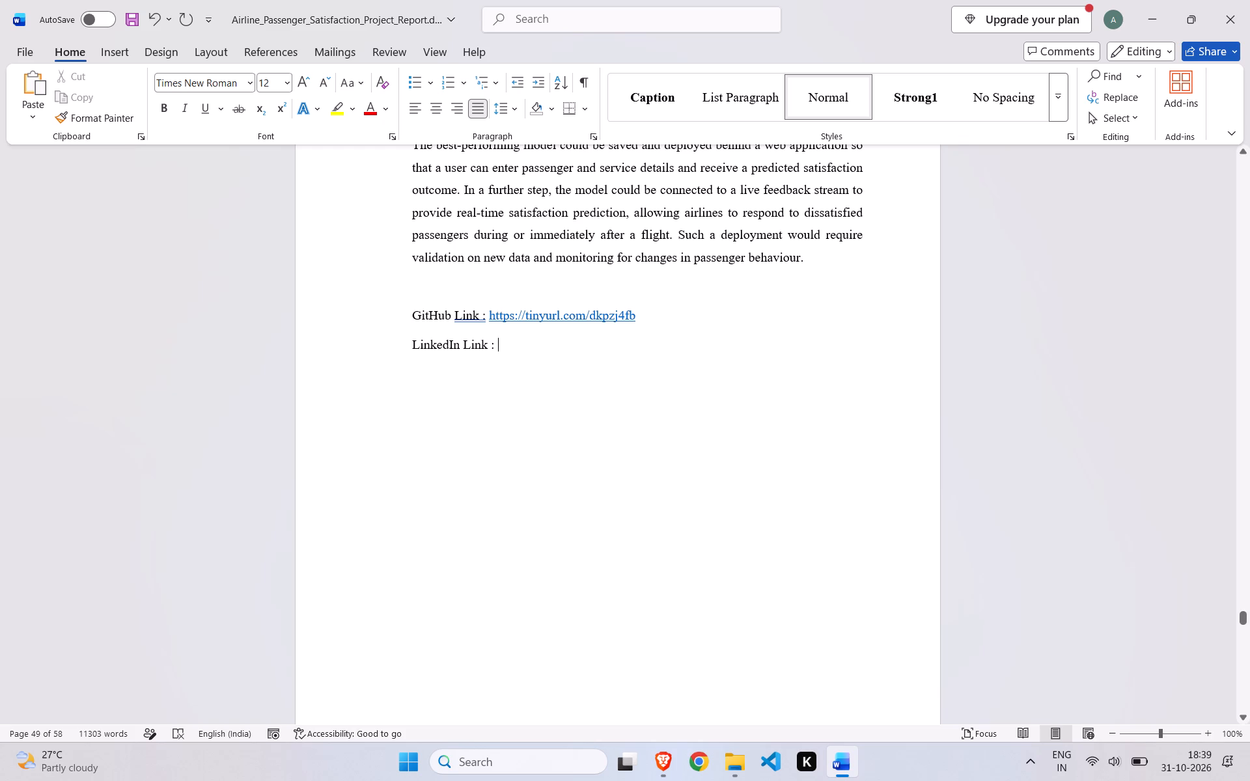
Pad the GitHub Link line with three extra spaces before the colon and one after it, lining its colon up with the LinkedIn line's.
{"action": "left_click", "coordinate": [489, 315]}
{"action": "key", "text": "space"}
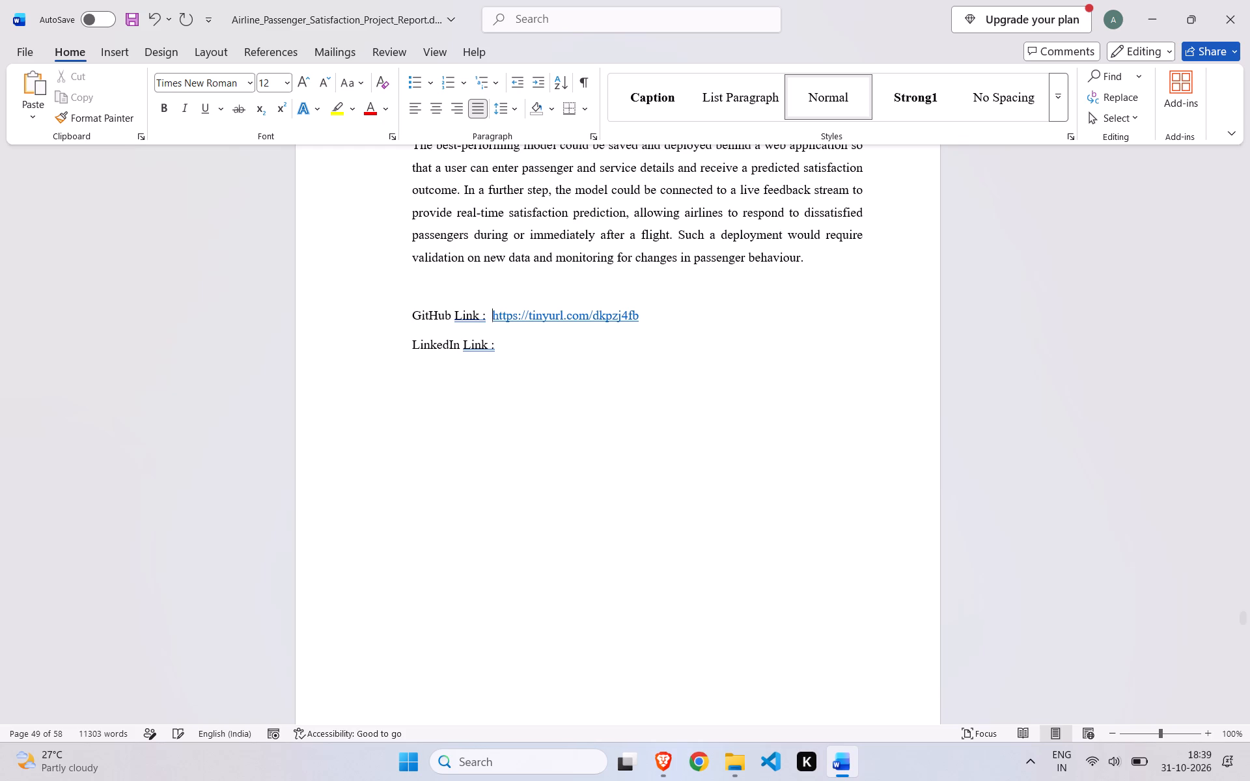
{"action": "key", "text": "space"}
{"action": "key", "text": "space"}
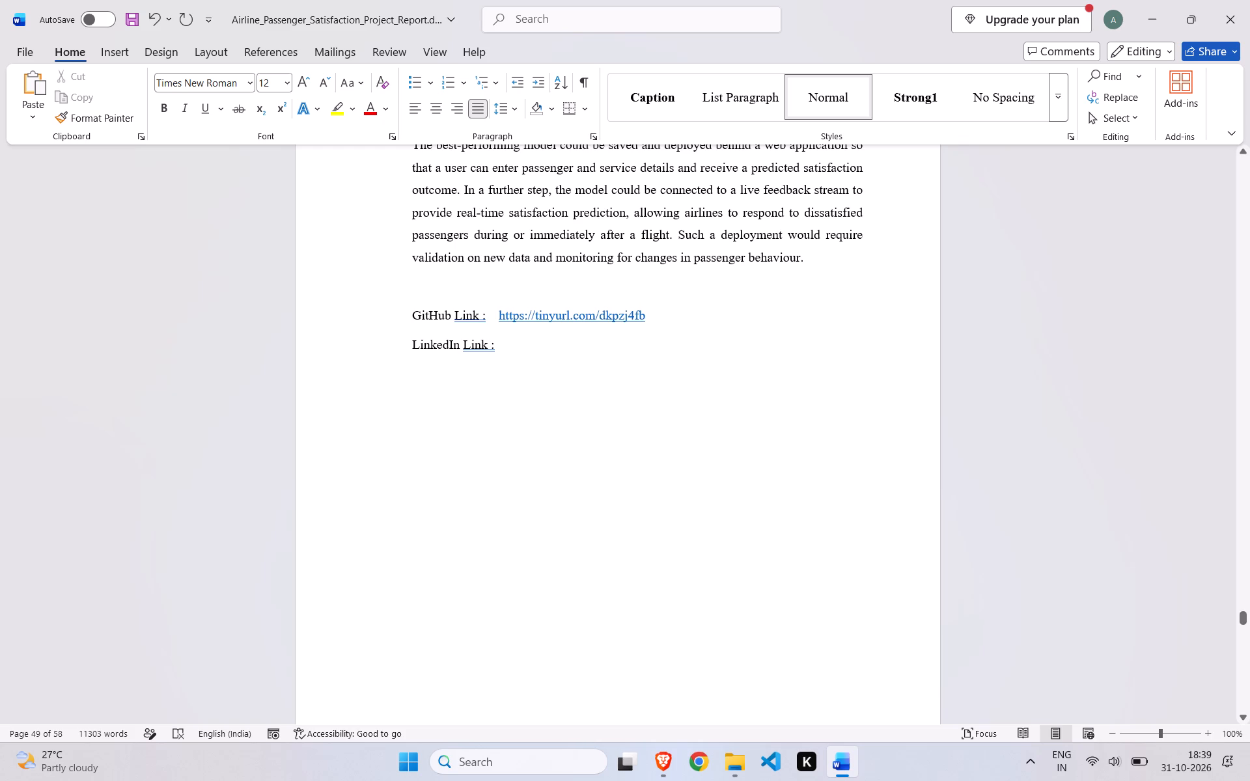
{"action": "left_click", "coordinate": [479, 318]}
{"action": "key", "text": "space"}
{"action": "key", "text": "space"}
{"action": "key", "text": "space"}
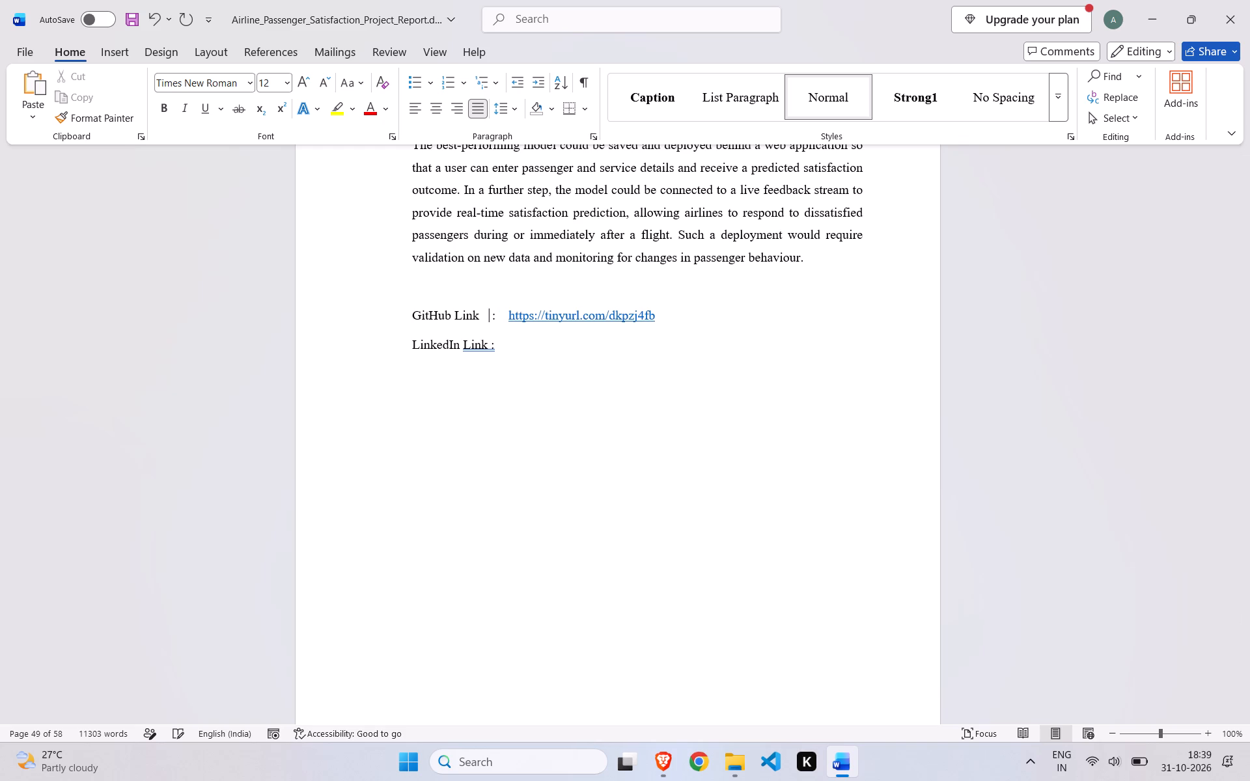
{"action": "key", "text": "space"}
{"action": "key", "text": "BackSpace"}
{"action": "key", "text": "Right"}
{"action": "key", "text": "Right"}
{"action": "key", "text": "Right"}
{"action": "key", "text": "Right"}
{"action": "key", "text": "Right"}
{"action": "key", "text": "Right"}
{"action": "key", "text": "BackSpace"}
{"action": "key", "text": "BackSpace"}
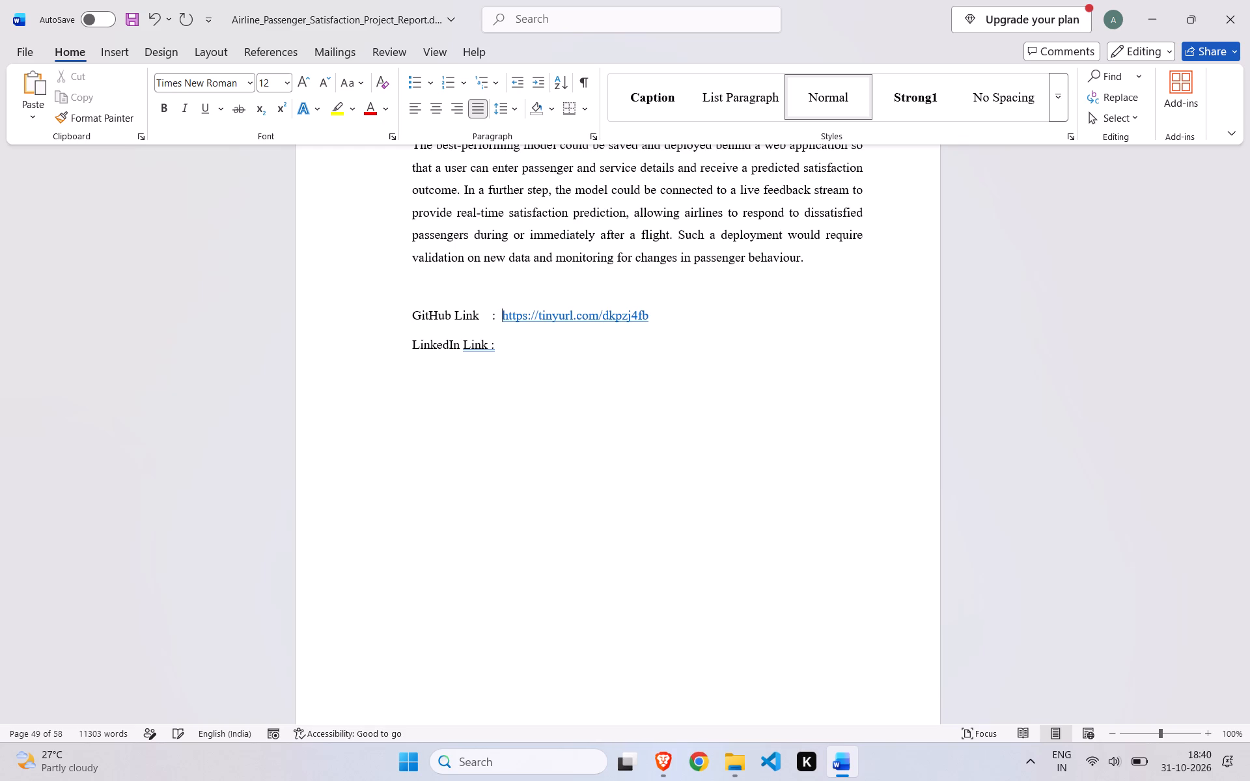
Switch to Brave and copy the web address of the profile's LinkedIn post about the airline passenger satisfaction prediction project.
{"action": "left_click", "coordinate": [504, 346]}
{"action": "left_click", "coordinate": [667, 771]}
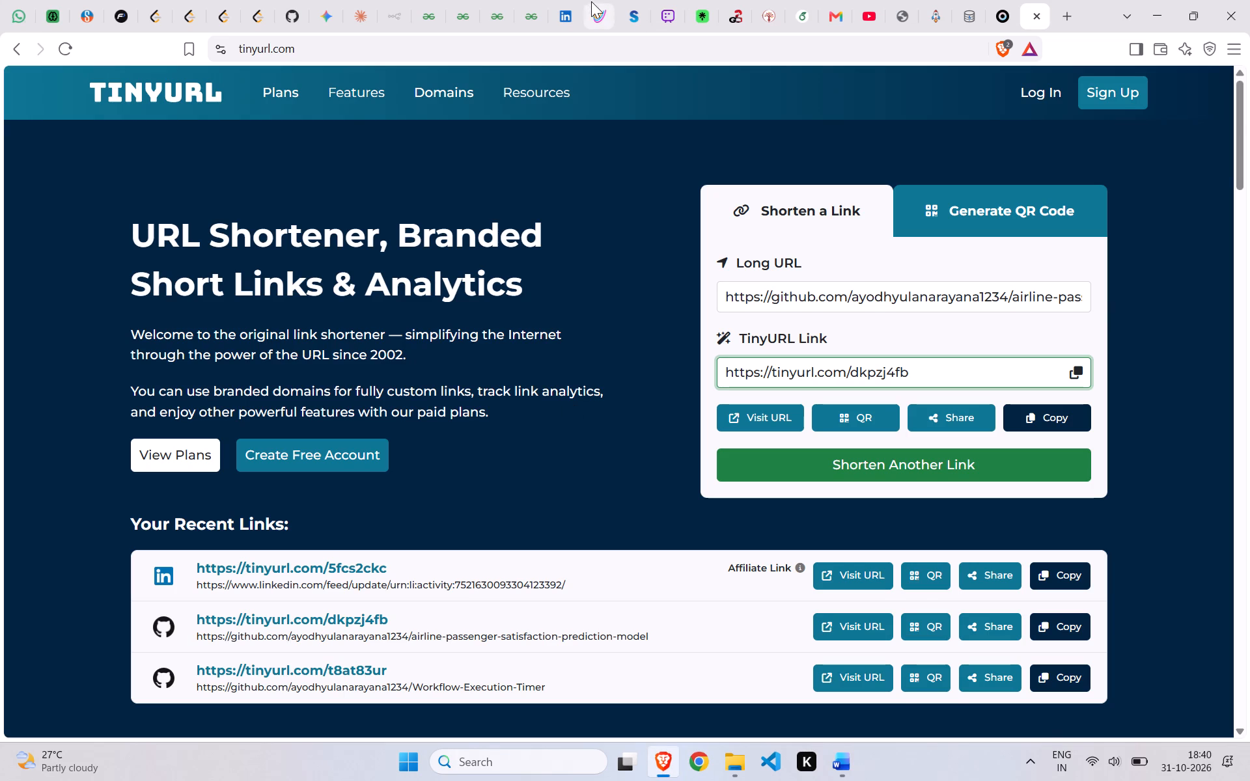
{"action": "left_click", "coordinate": [571, 0]}
{"action": "left_click", "coordinate": [208, 167]}
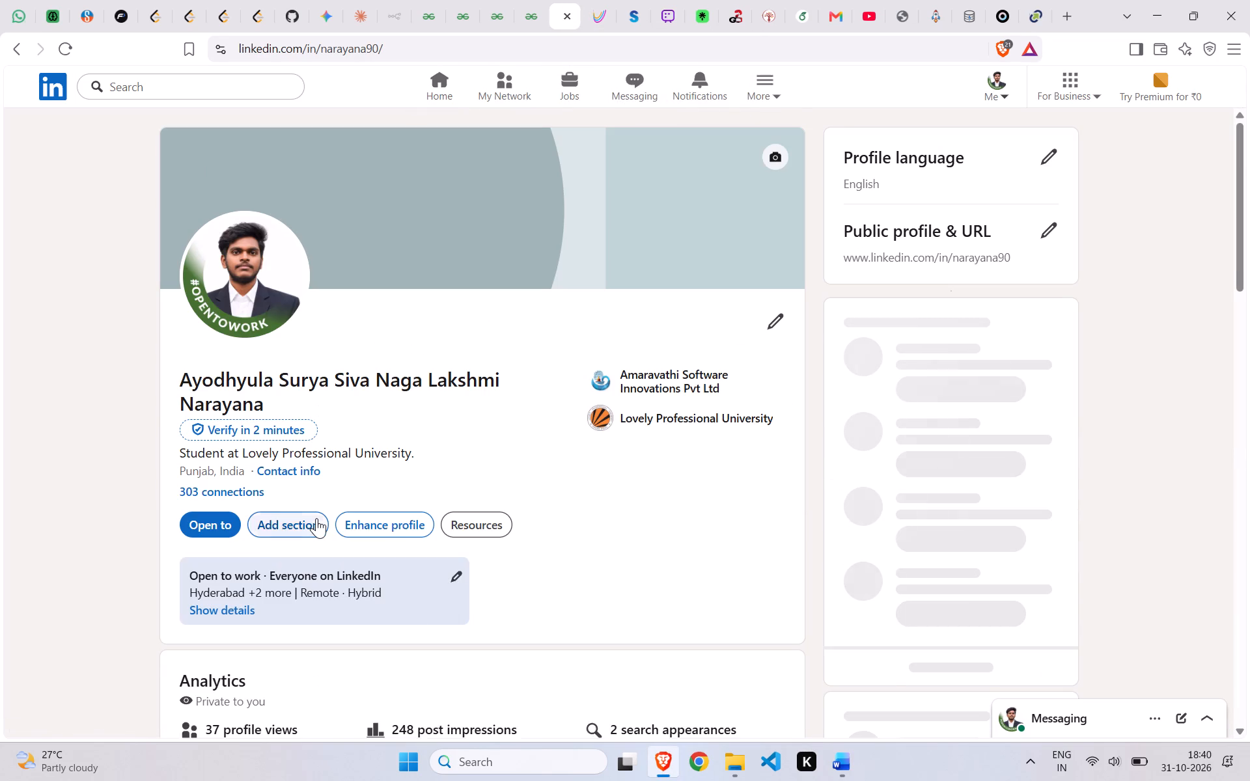
{"action": "scroll", "coordinate": [316, 518], "scroll_direction": "down", "scroll_amount": 8}
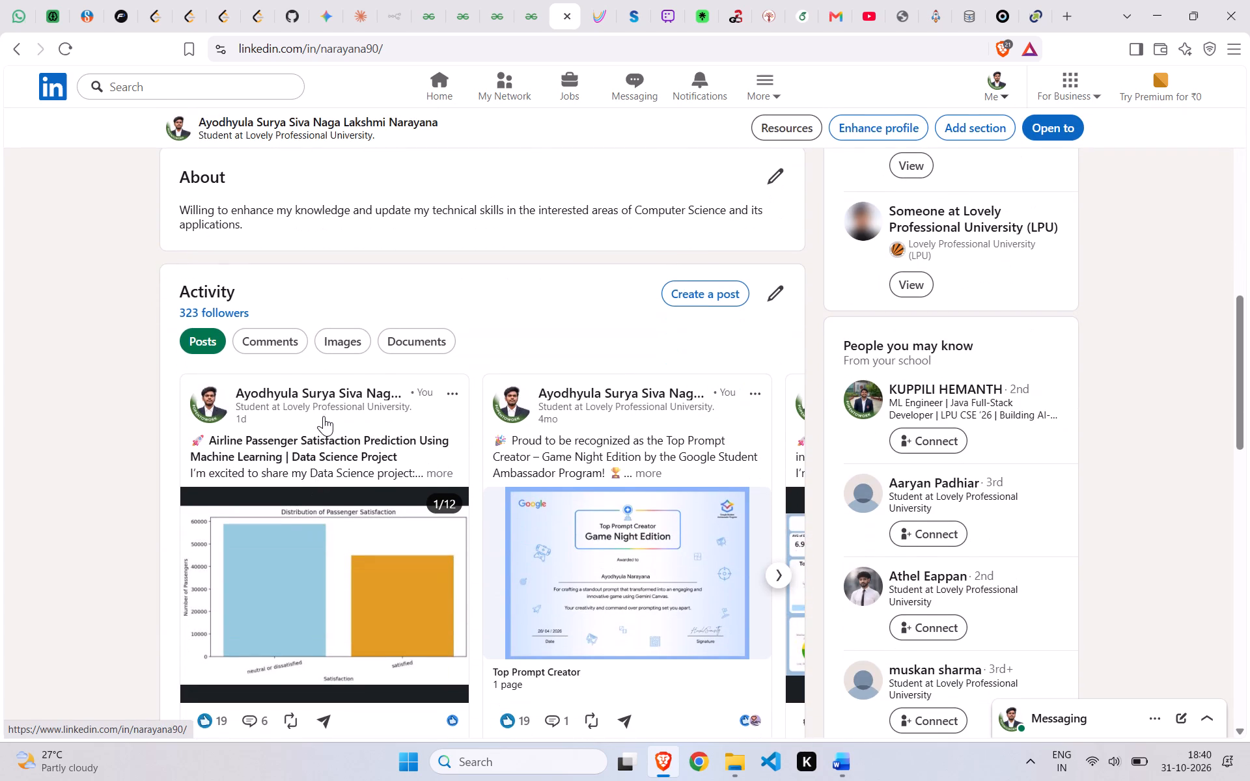
{"action": "left_click", "coordinate": [303, 452]}
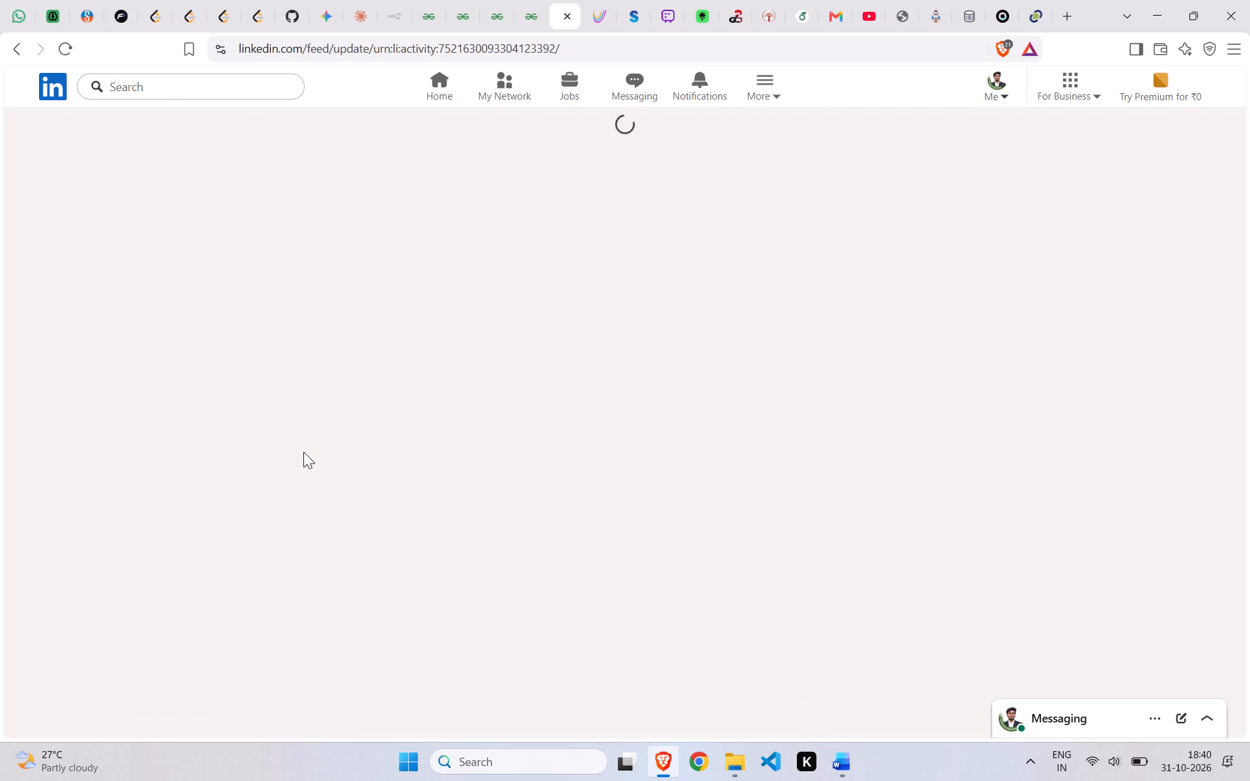
{"action": "left_click", "coordinate": [612, 49]}
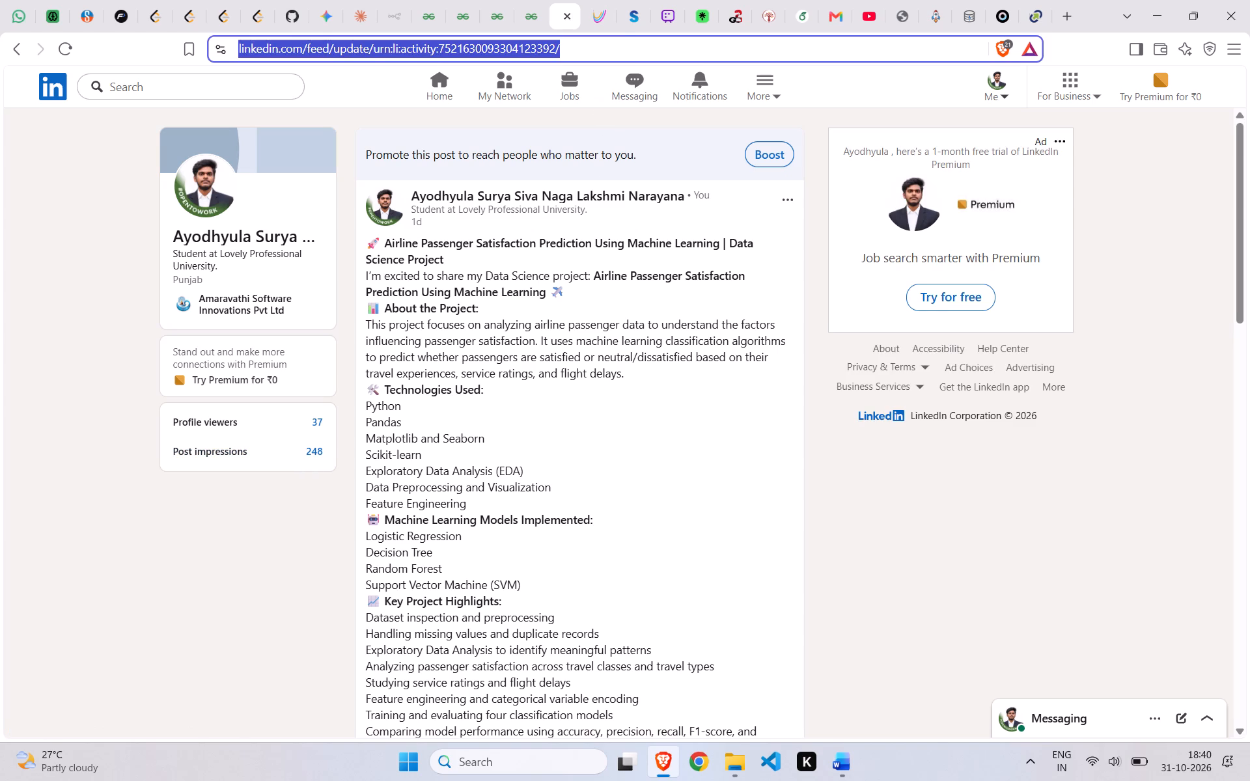
{"action": "left_click", "coordinate": [612, 49]}
{"action": "key", "text": "ctrl+a"}
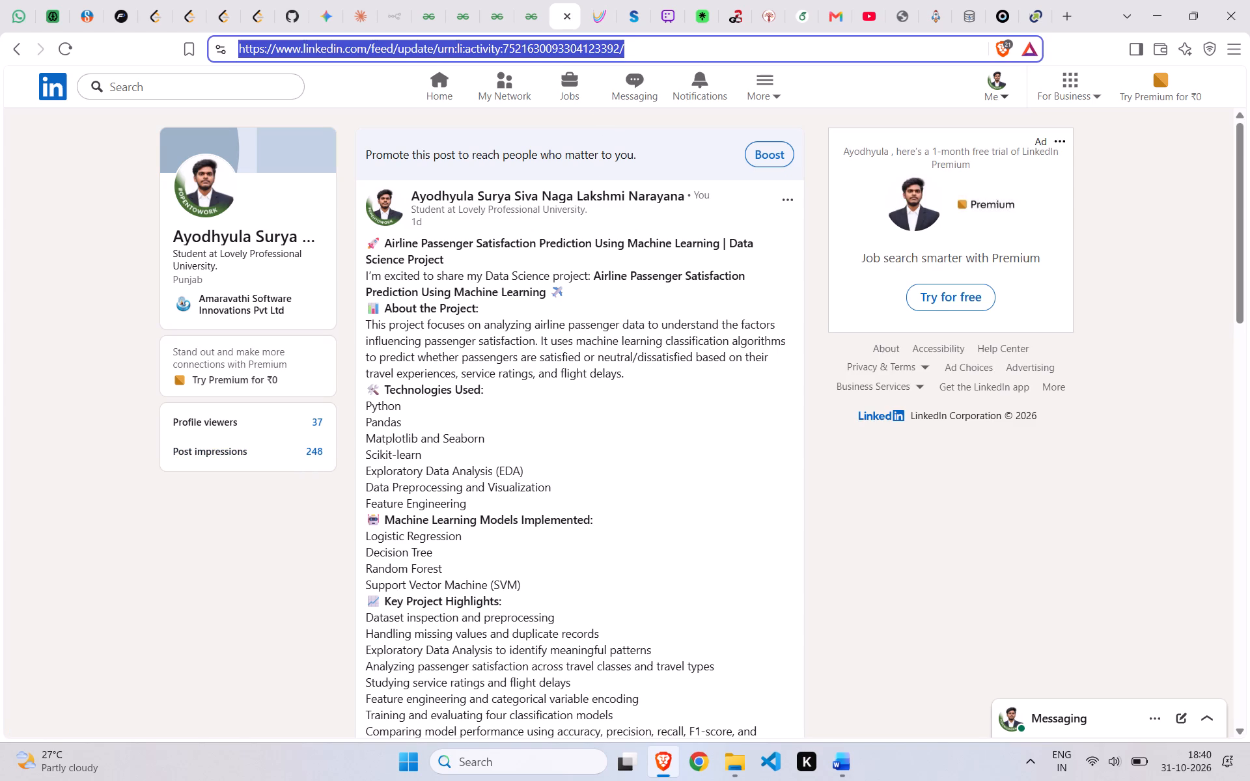
{"action": "key", "text": "ctrl+c"}
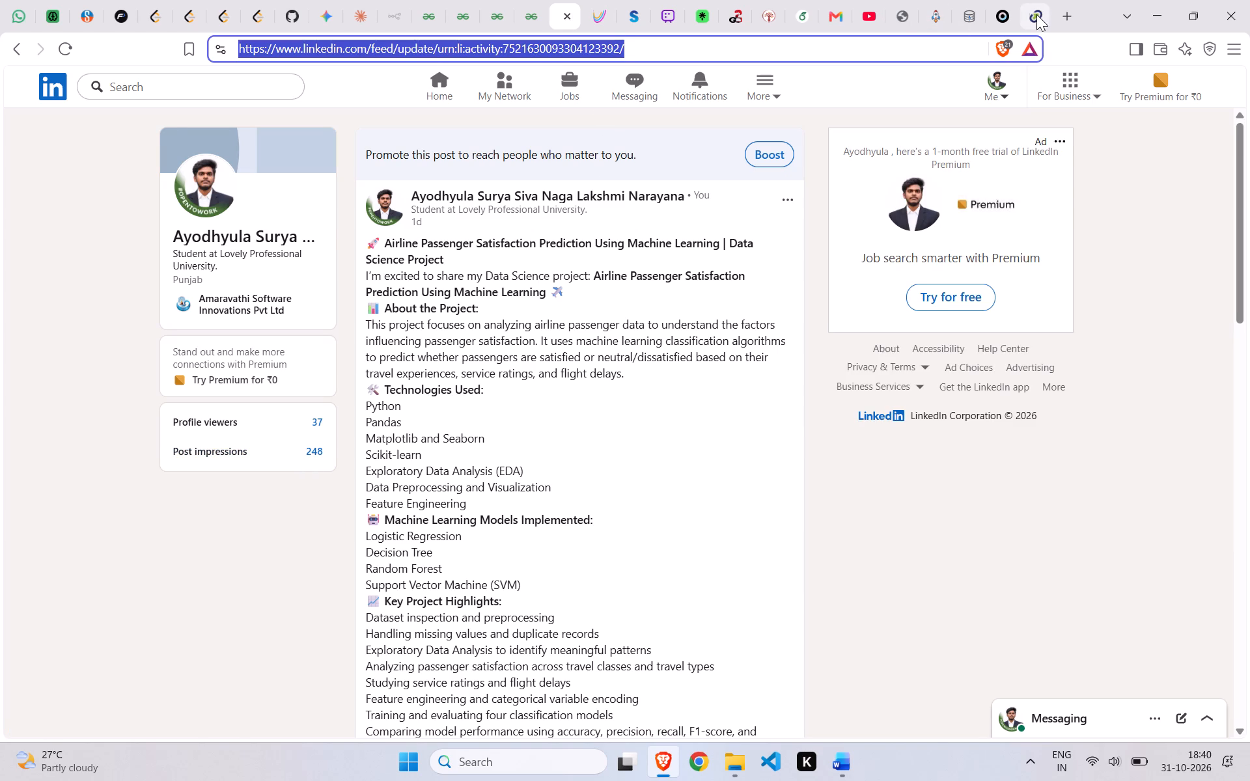
Shorten the copied LinkedIn post address with TinyURL and copy the resulting short link.
{"action": "left_click", "coordinate": [1036, 14]}
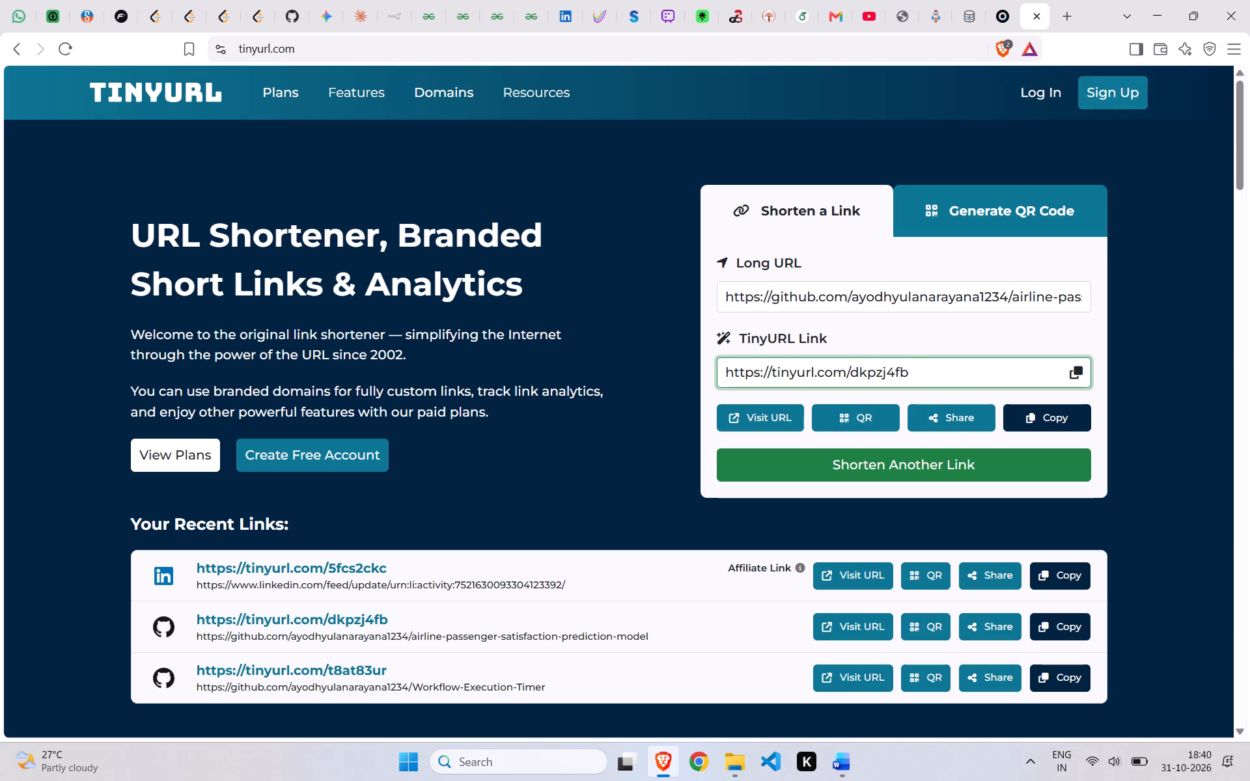
{"action": "left_click", "coordinate": [71, 53]}
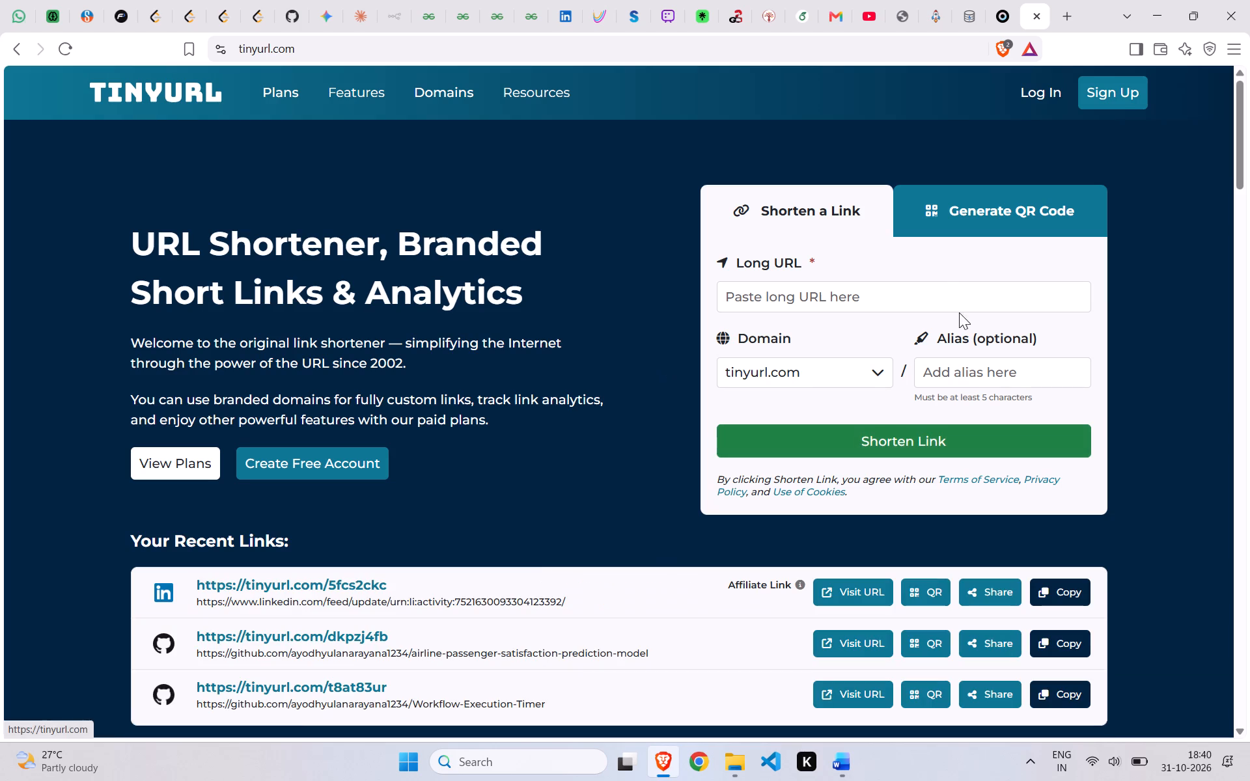
{"action": "left_click", "coordinate": [882, 295]}
{"action": "key", "text": "ctrl+v"}
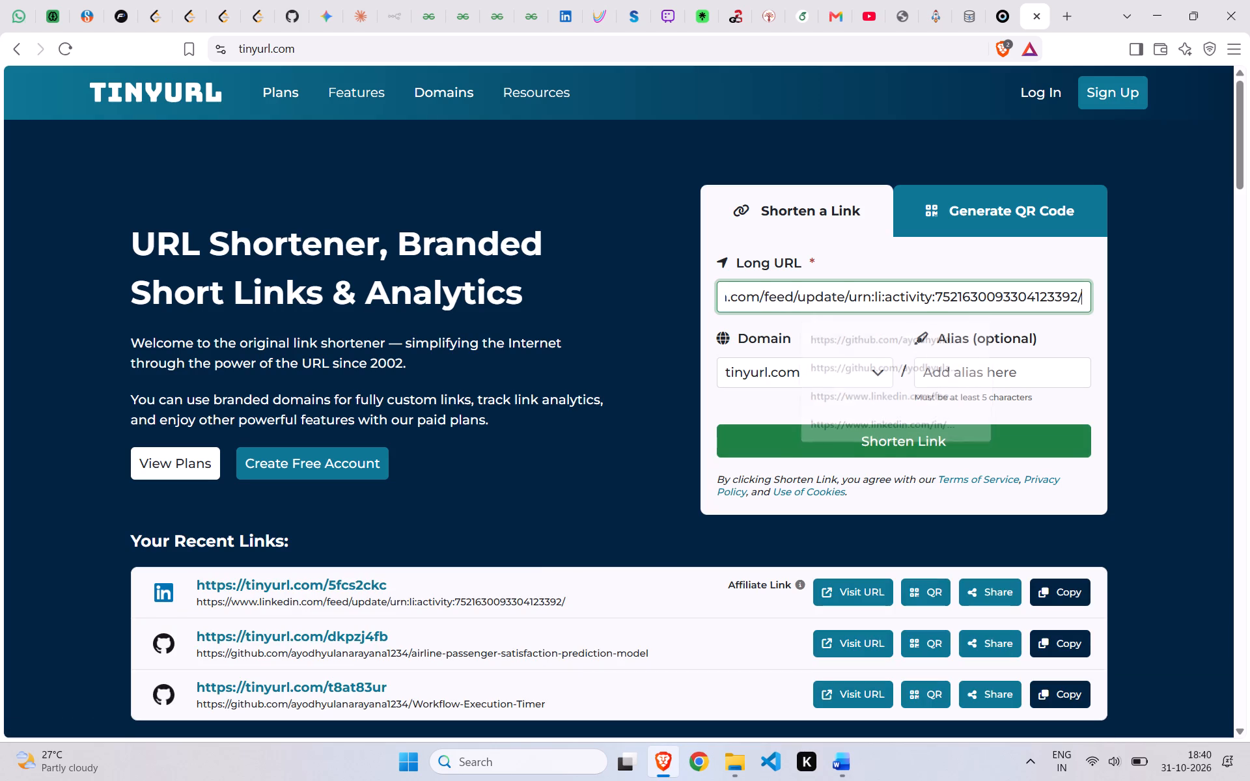
{"action": "left_click", "coordinate": [898, 437]}
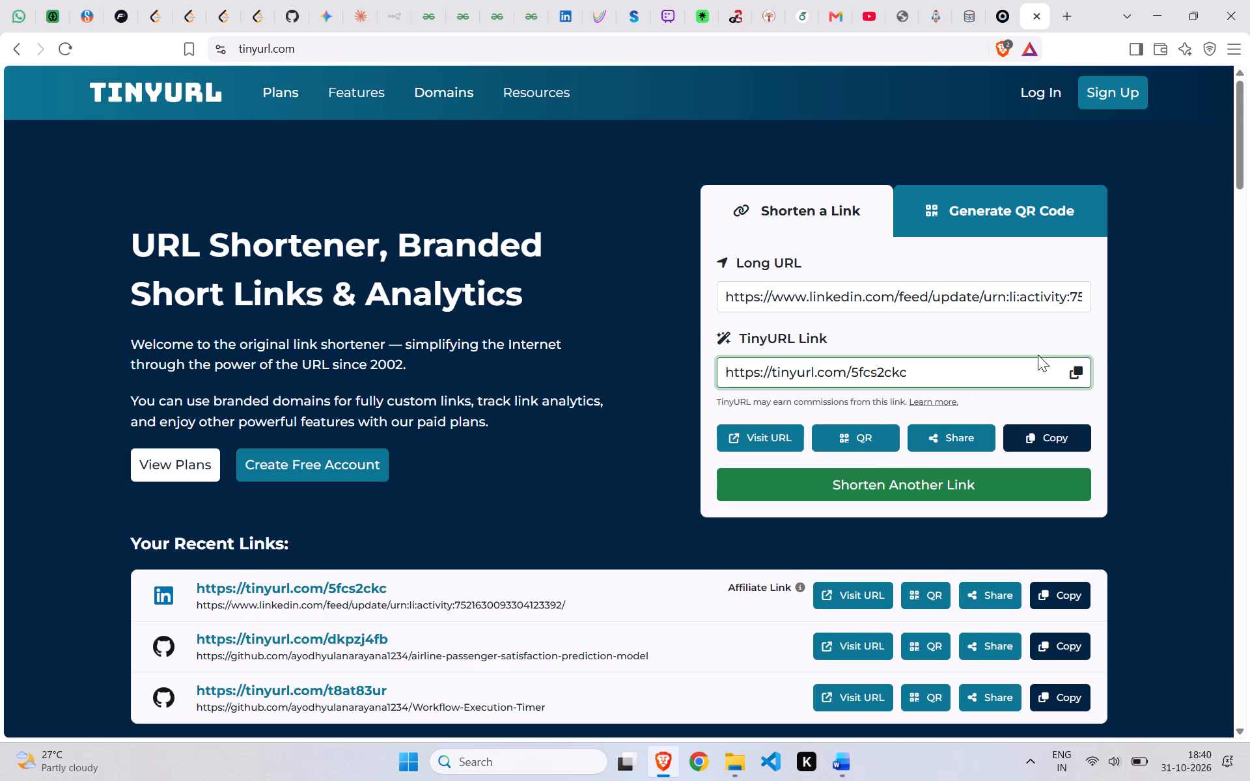
{"action": "left_click", "coordinate": [1073, 372]}
{"action": "left_click", "coordinate": [833, 764]}
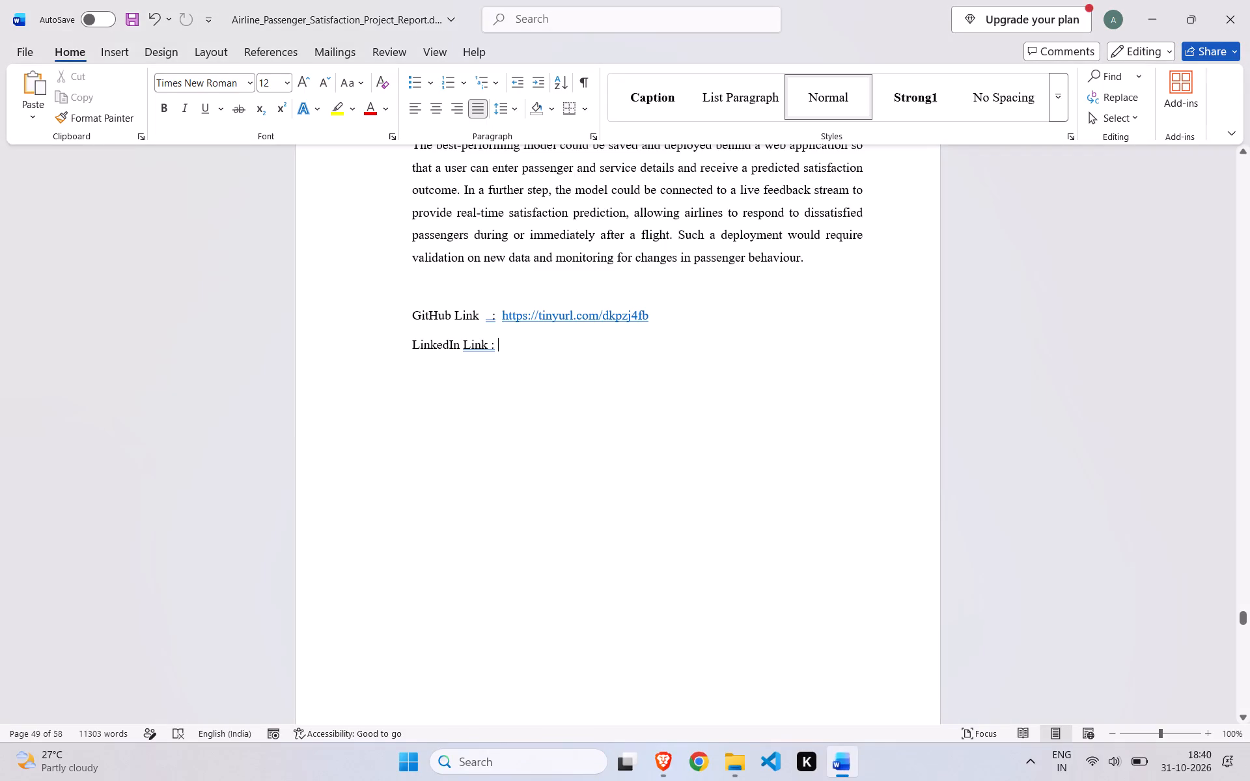
{"action": "key", "text": "space"}
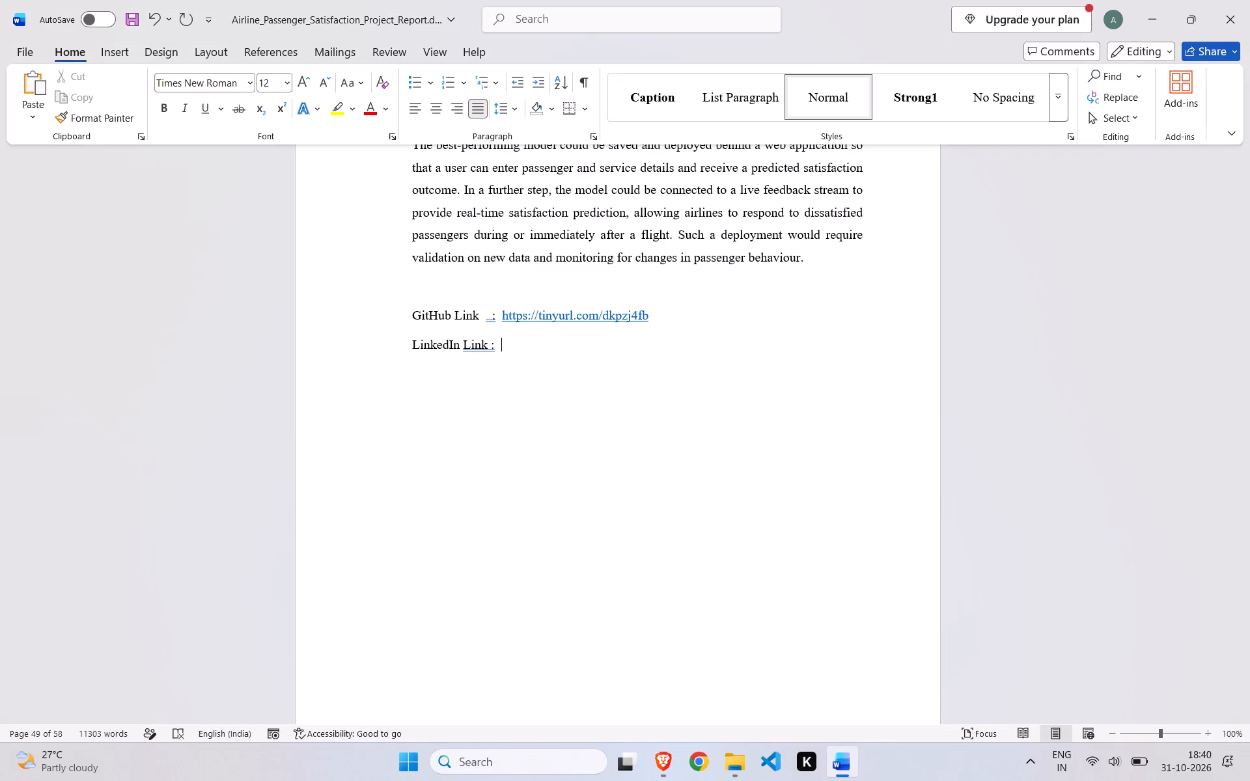
{"action": "right_click", "coordinate": [507, 348]}
{"action": "left_click", "coordinate": [538, 635]}
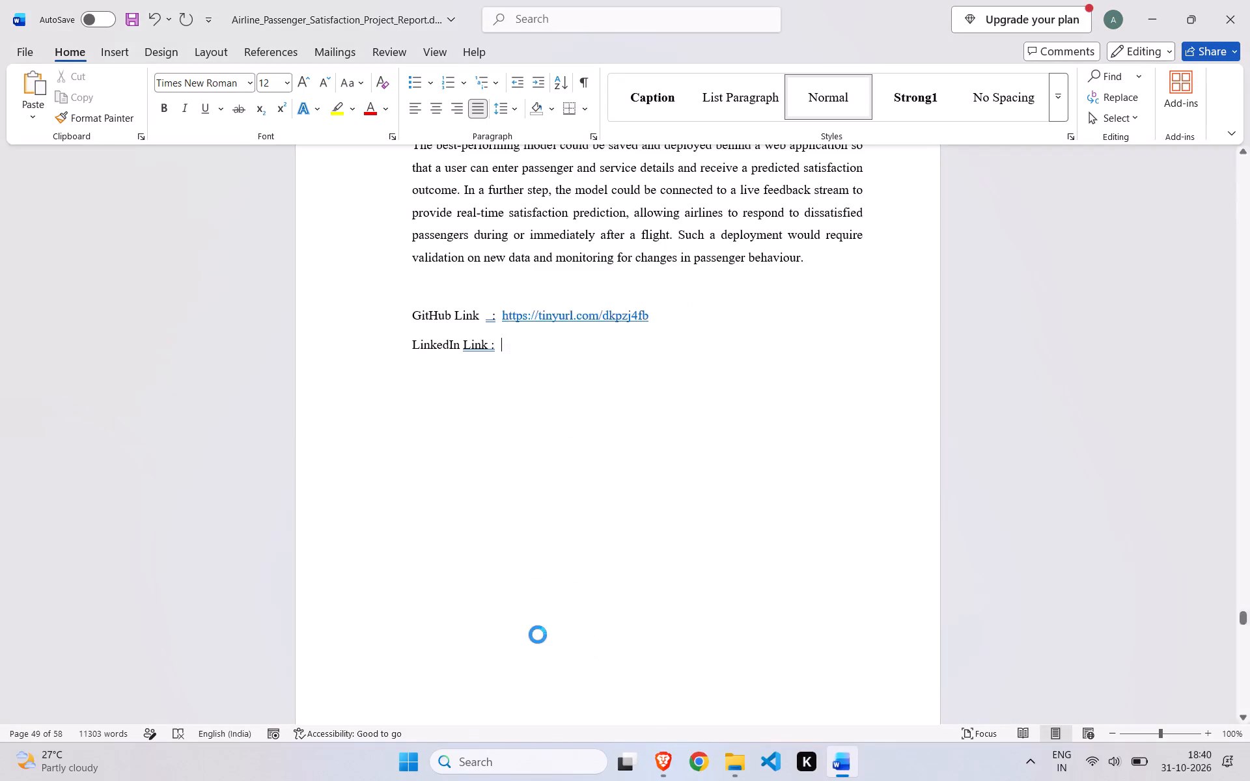
{"action": "key", "text": "ctrl+v"}
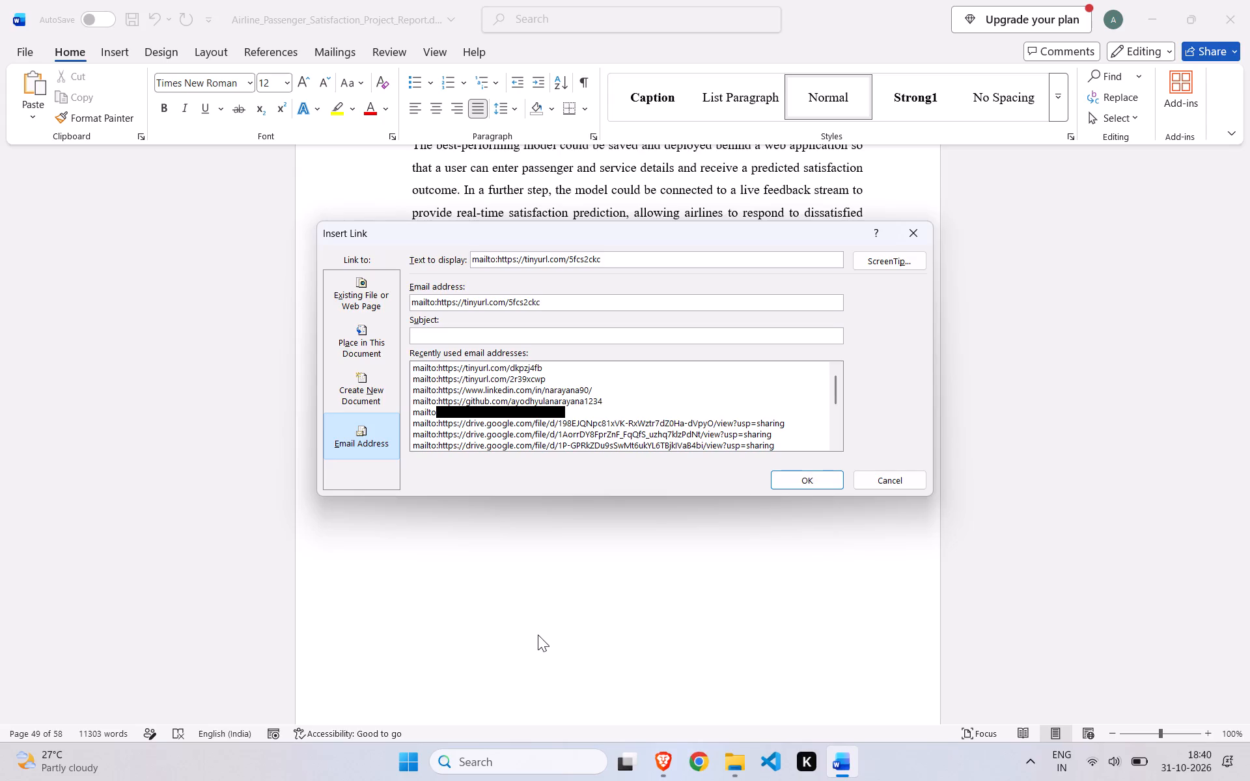
{"action": "left_click", "coordinate": [785, 475]}
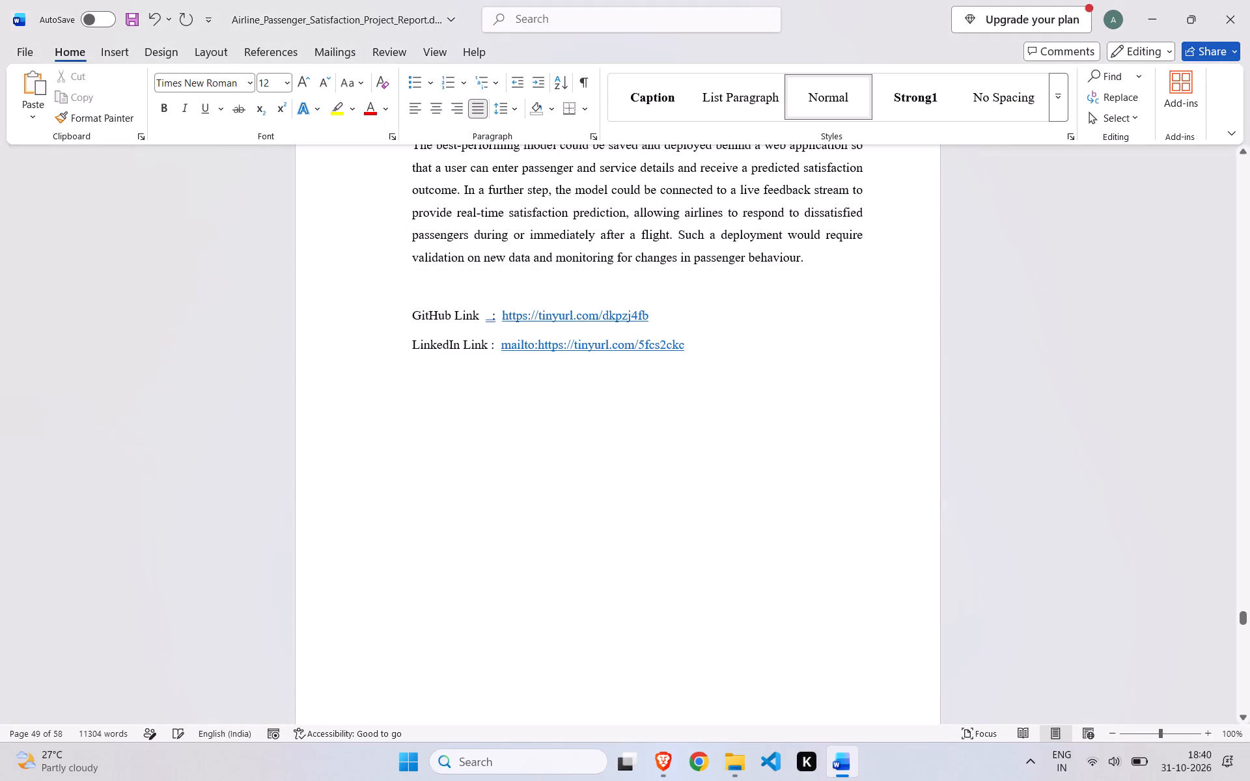
Remove the "mailto:" prefix from the displayed text of the LinkedIn hyperlink.
{"action": "left_click", "coordinate": [537, 344]}
{"action": "key", "text": "BackSpace"}
{"action": "key", "text": "BackSpace"}
{"action": "key", "text": "BackSpace"}
{"action": "key", "text": "BackSpace"}
{"action": "key", "text": "BackSpace"}
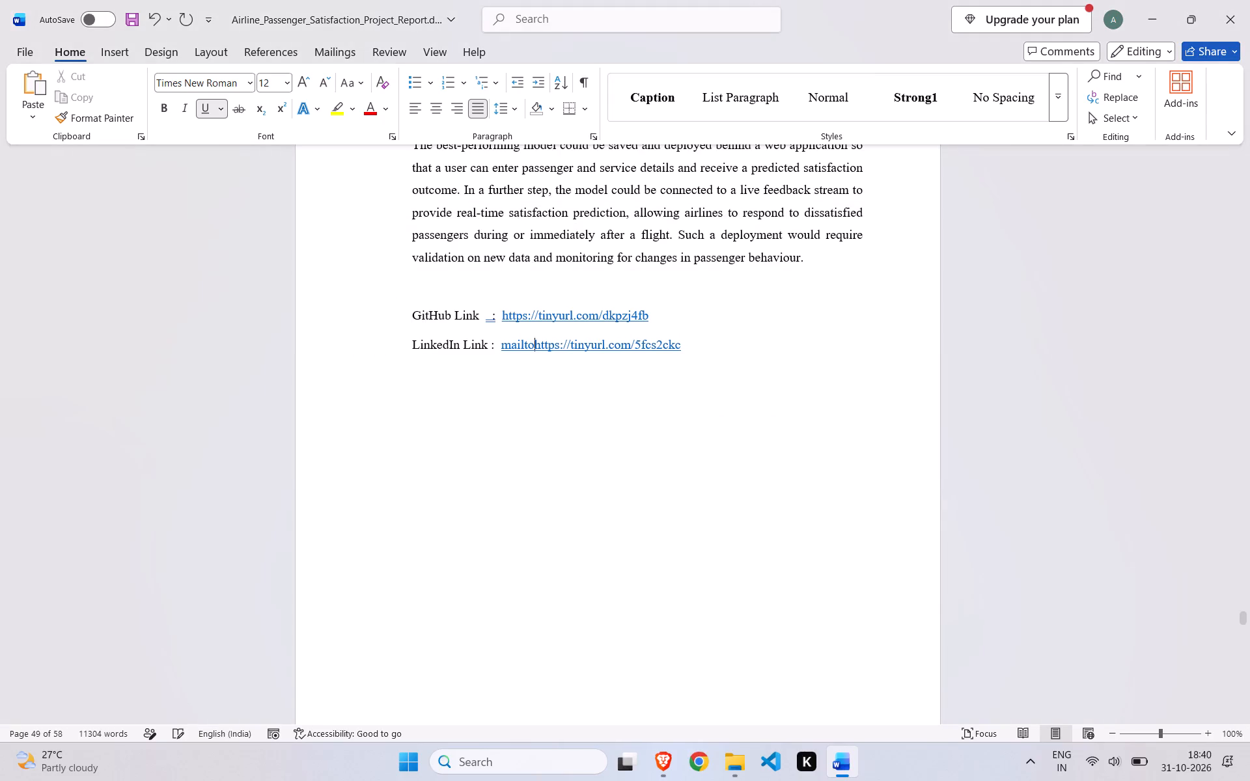
{"action": "key", "text": "BackSpace"}
{"action": "key", "text": "BackSpace"}
{"action": "key", "text": "BackSpace"}
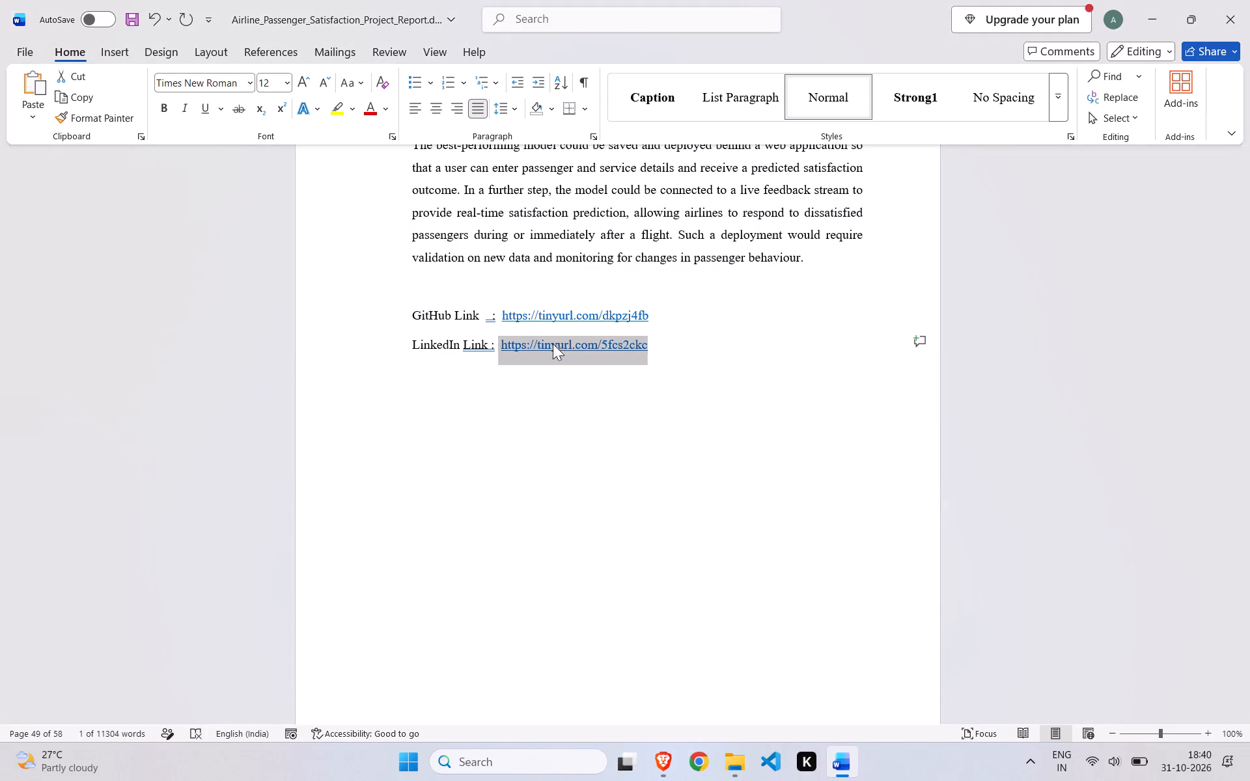
{"action": "left_click", "coordinate": [686, 343]}
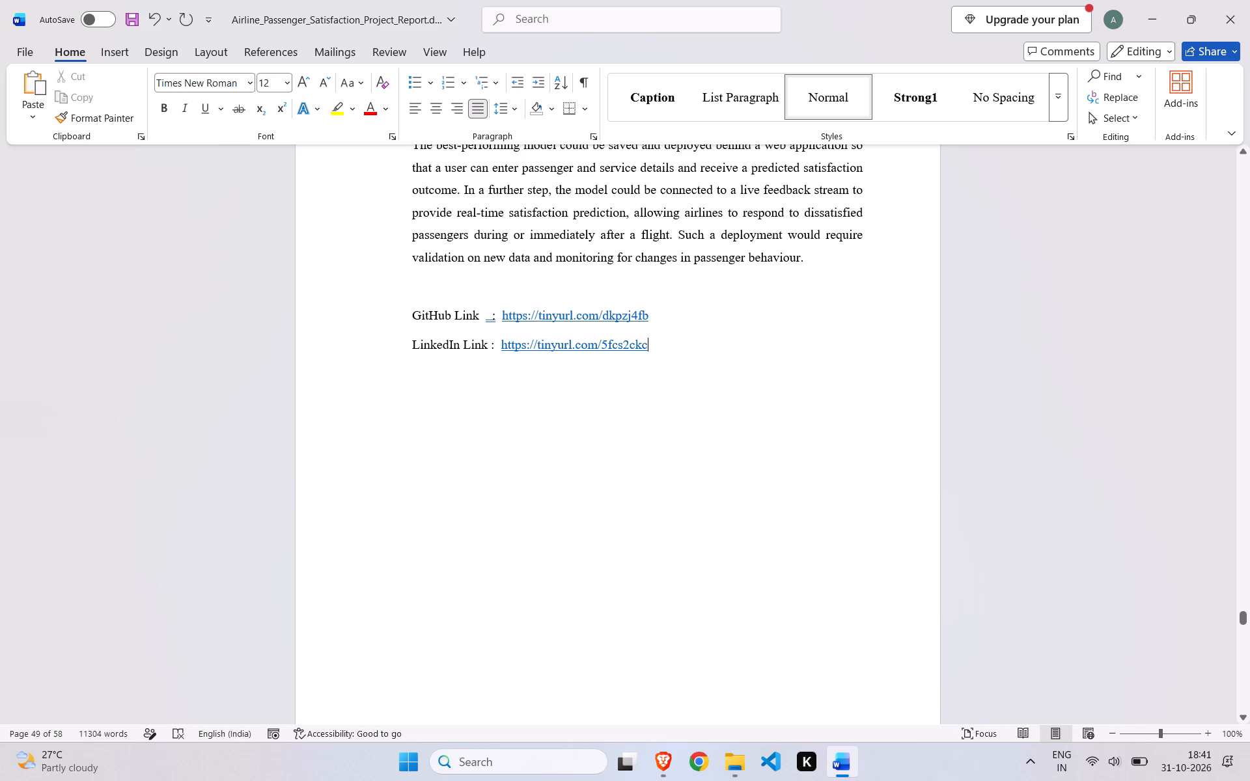
Save the project report.
{"action": "key", "text": "ctrl+s"}
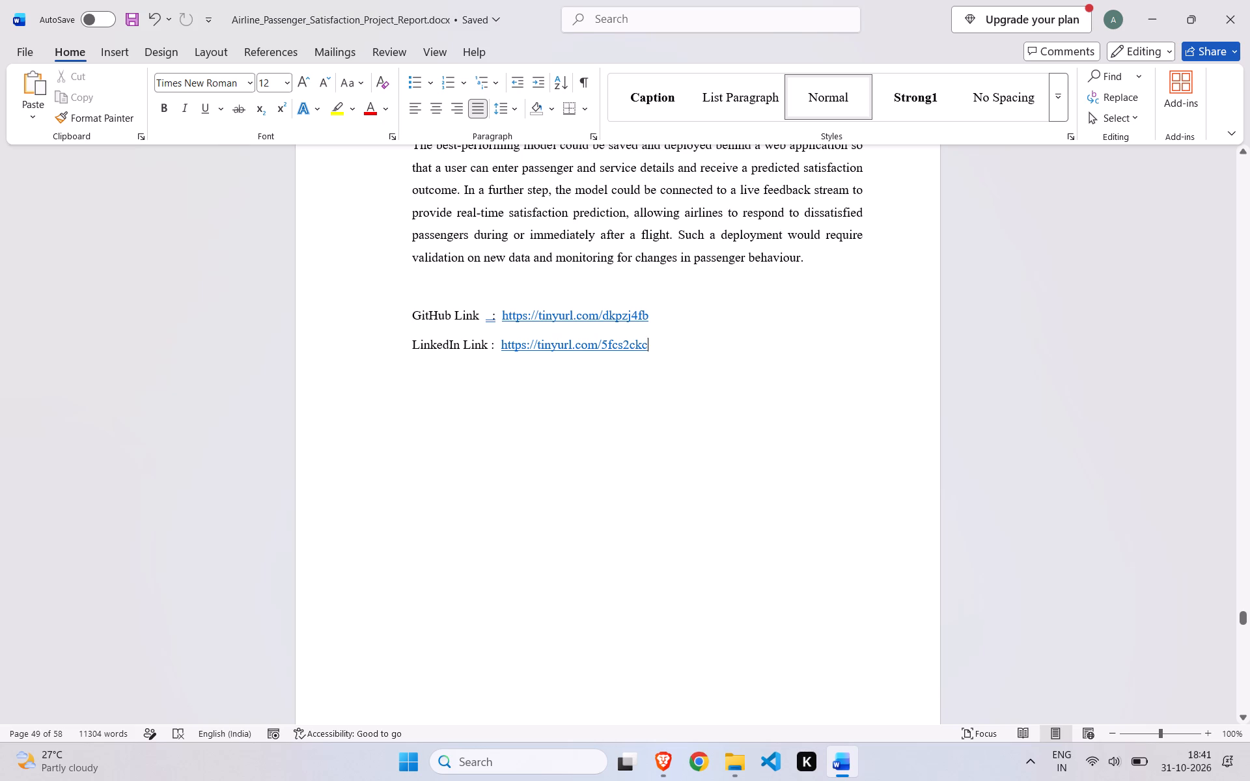
Look back through the report from the links section to the cover and declaration pages.
{"action": "scroll", "coordinate": [816, 392], "scroll_direction": "up", "scroll_amount": 13}
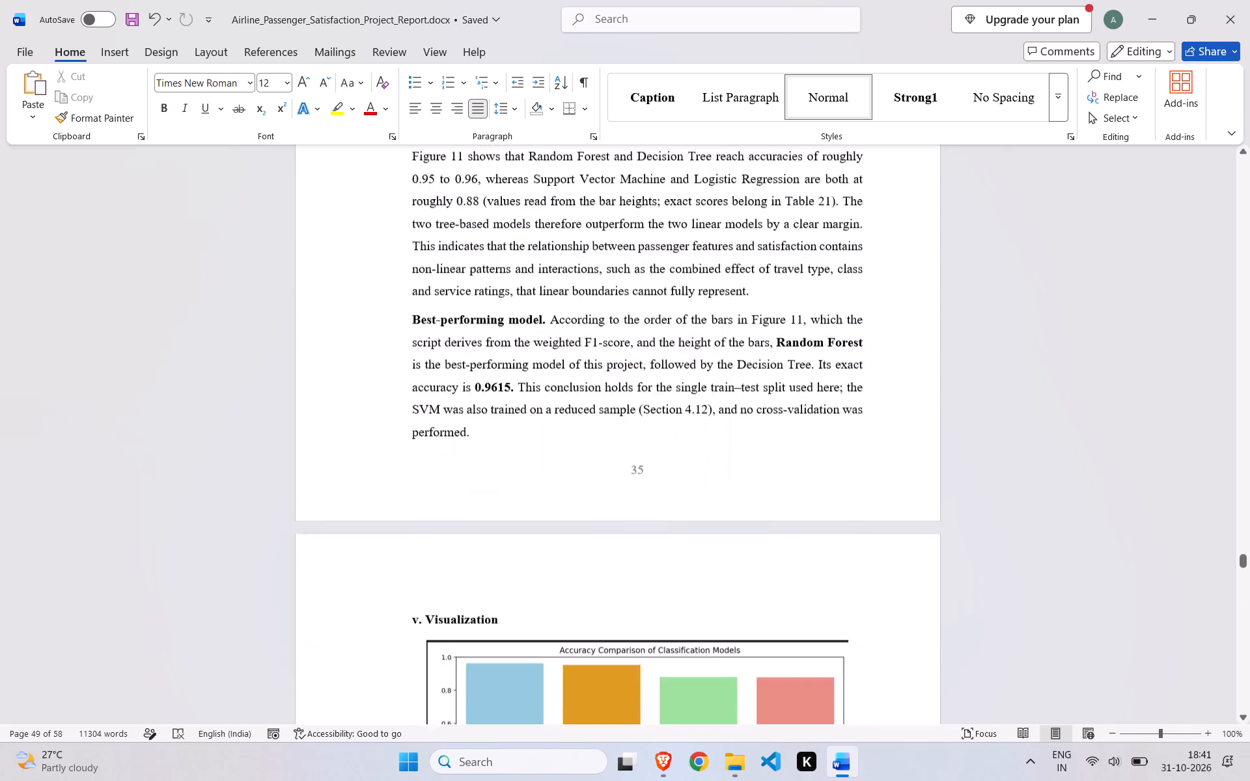
{"action": "scroll", "coordinate": [816, 392], "scroll_direction": "up", "scroll_amount": 16}
{"action": "scroll", "coordinate": [816, 392], "scroll_direction": "up", "scroll_amount": 13}
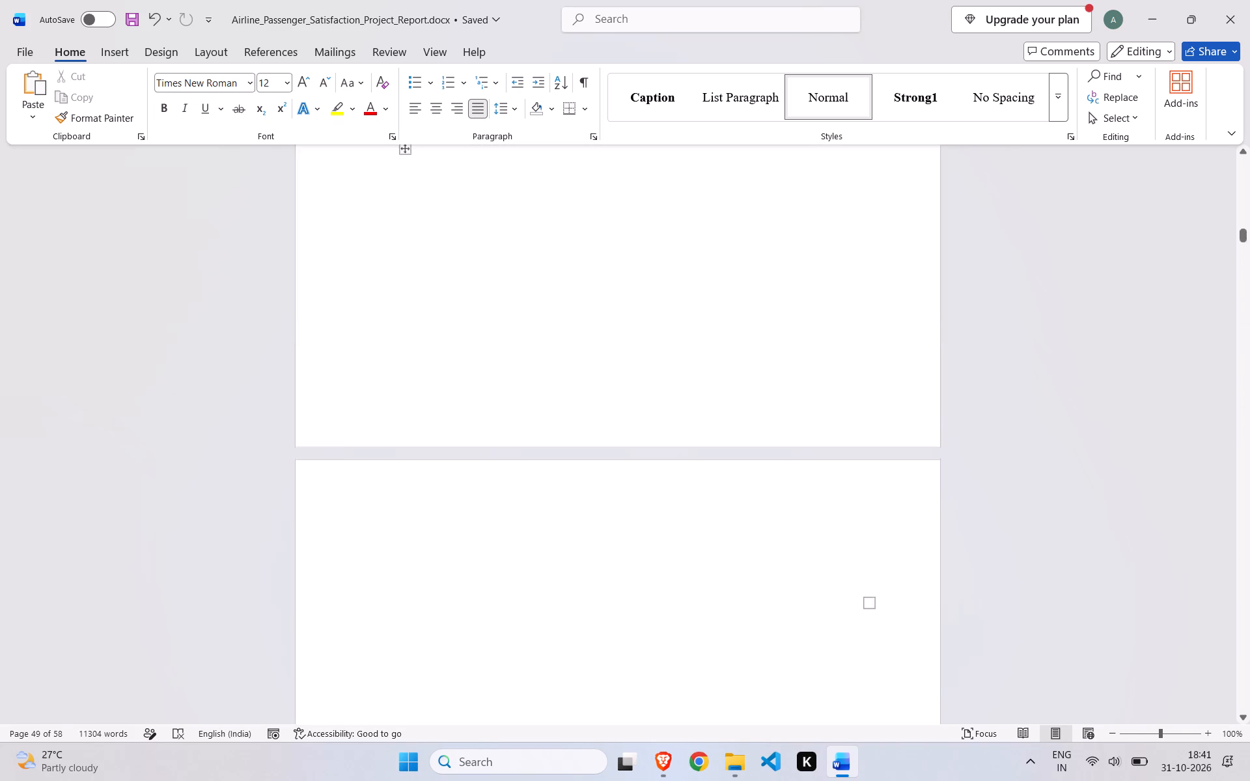
{"action": "scroll", "coordinate": [816, 392], "scroll_direction": "up", "scroll_amount": 20}
{"action": "scroll", "coordinate": [816, 392], "scroll_direction": "up", "scroll_amount": 7}
{"action": "scroll", "coordinate": [816, 392], "scroll_direction": "down", "scroll_amount": 3}
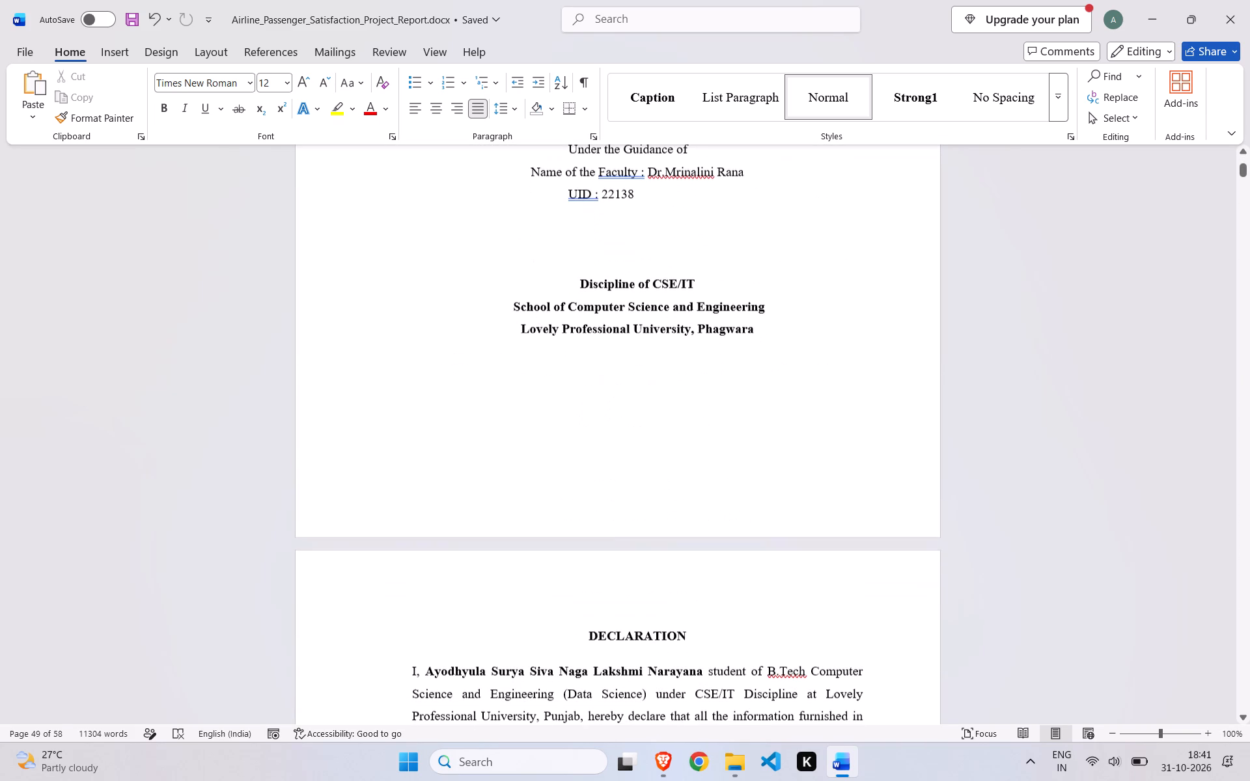
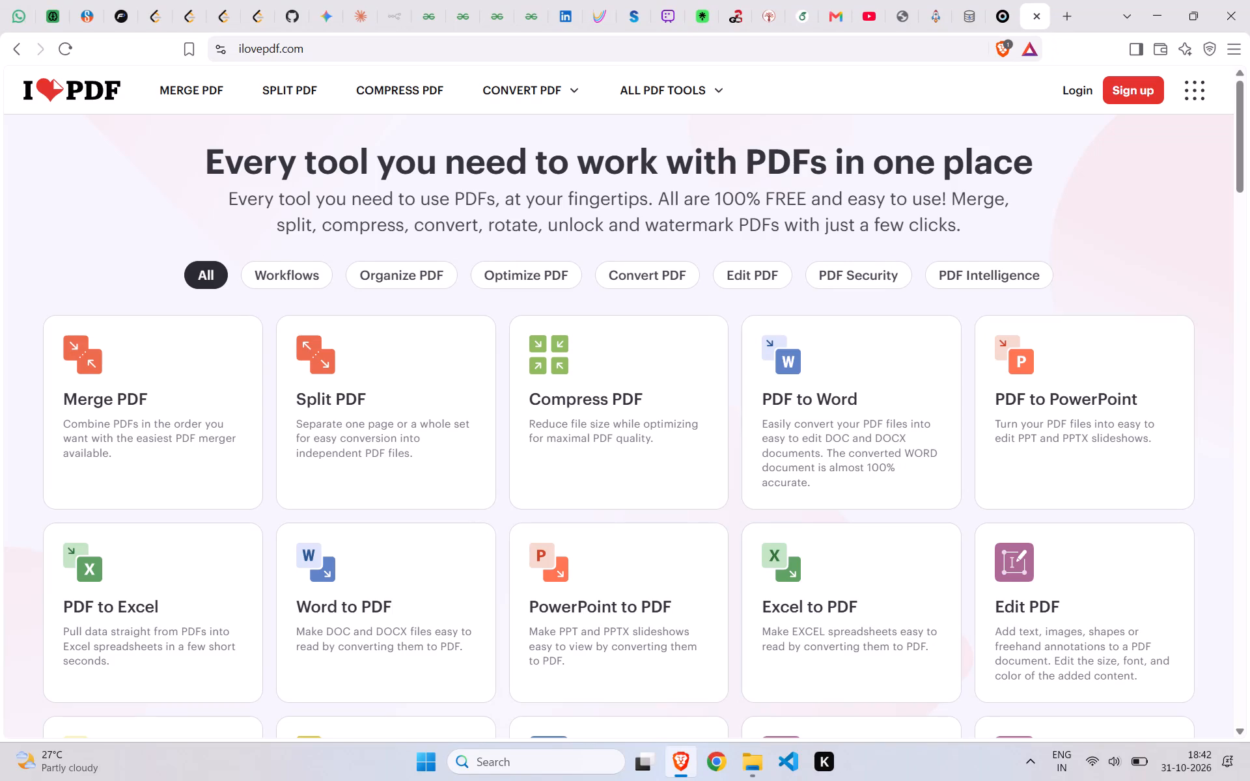
Convert Airline_Passenger_Satisfaction_Project_Report.docx from the Downloads folder to PDF with the Word to PDF tool.
{"action": "left_click", "coordinate": [398, 591]}
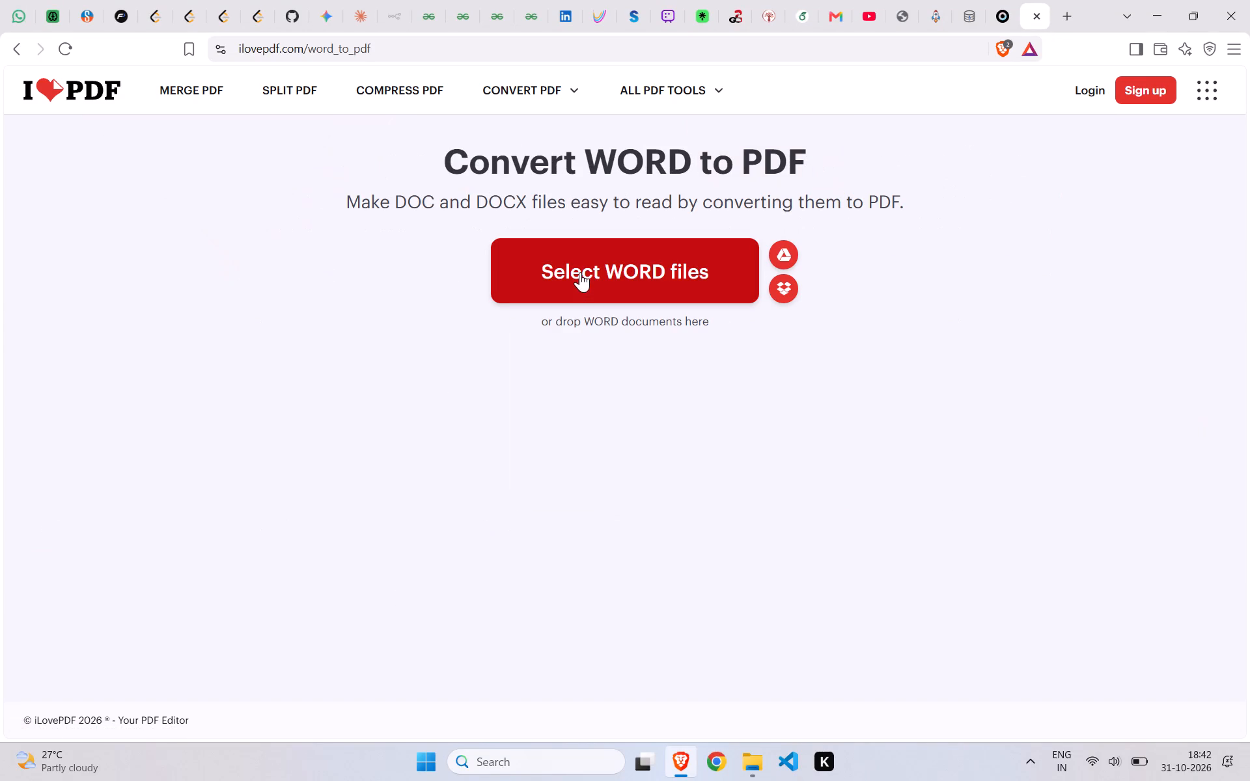
{"action": "left_click", "coordinate": [580, 272]}
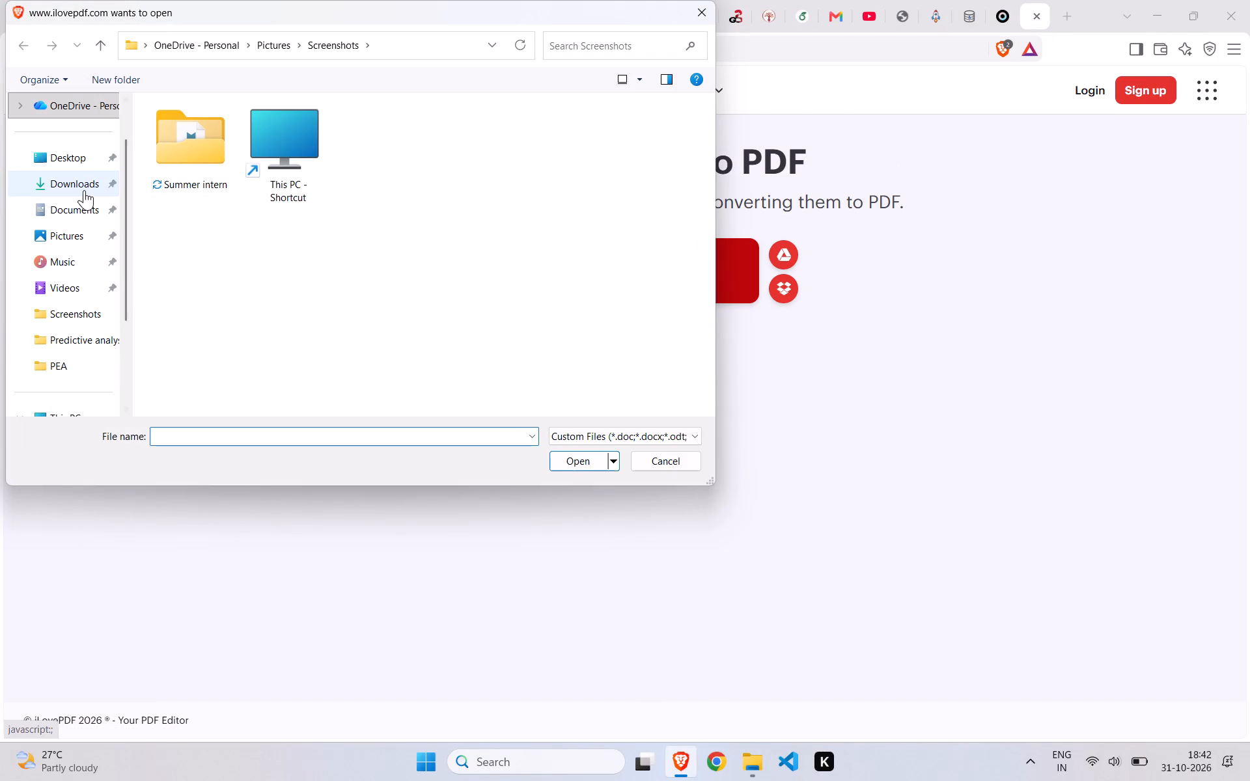
{"action": "left_click", "coordinate": [84, 190]}
{"action": "left_click", "coordinate": [206, 148]}
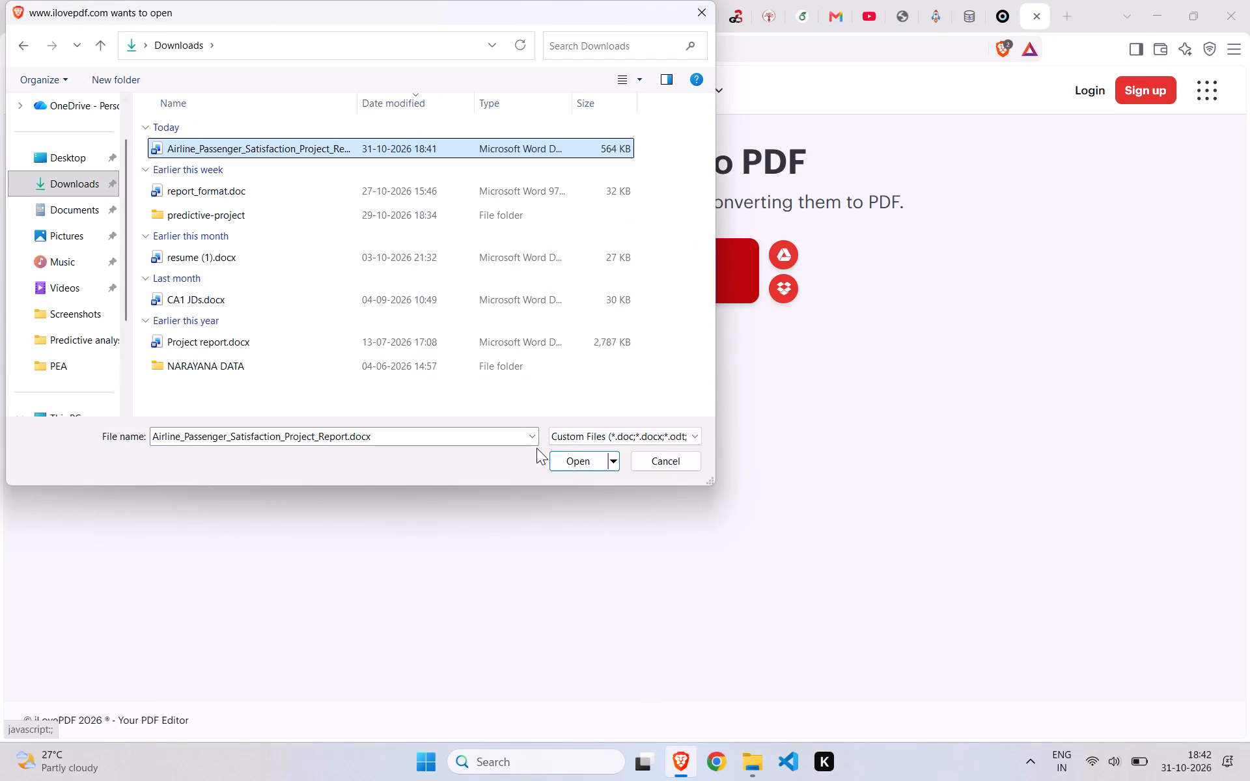
{"action": "left_click", "coordinate": [571, 454]}
{"action": "left_click", "coordinate": [993, 685]}
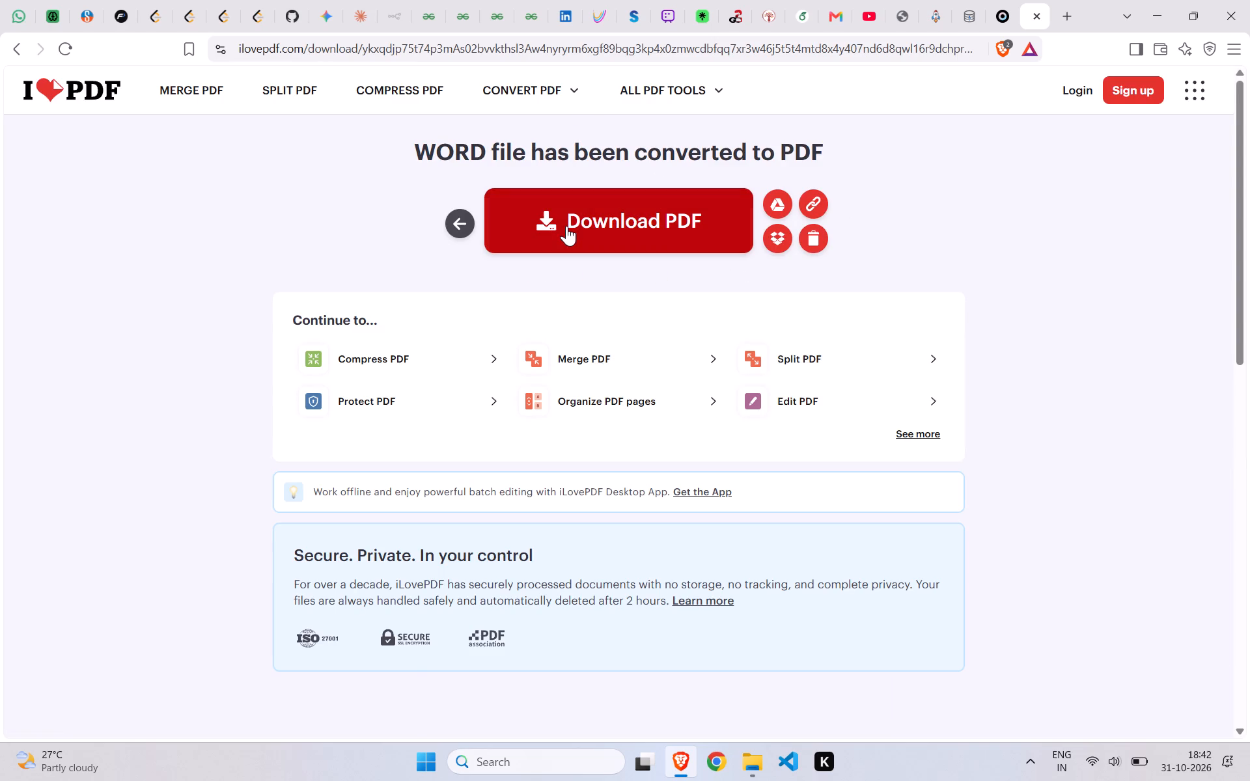
{"action": "left_click", "coordinate": [566, 226]}
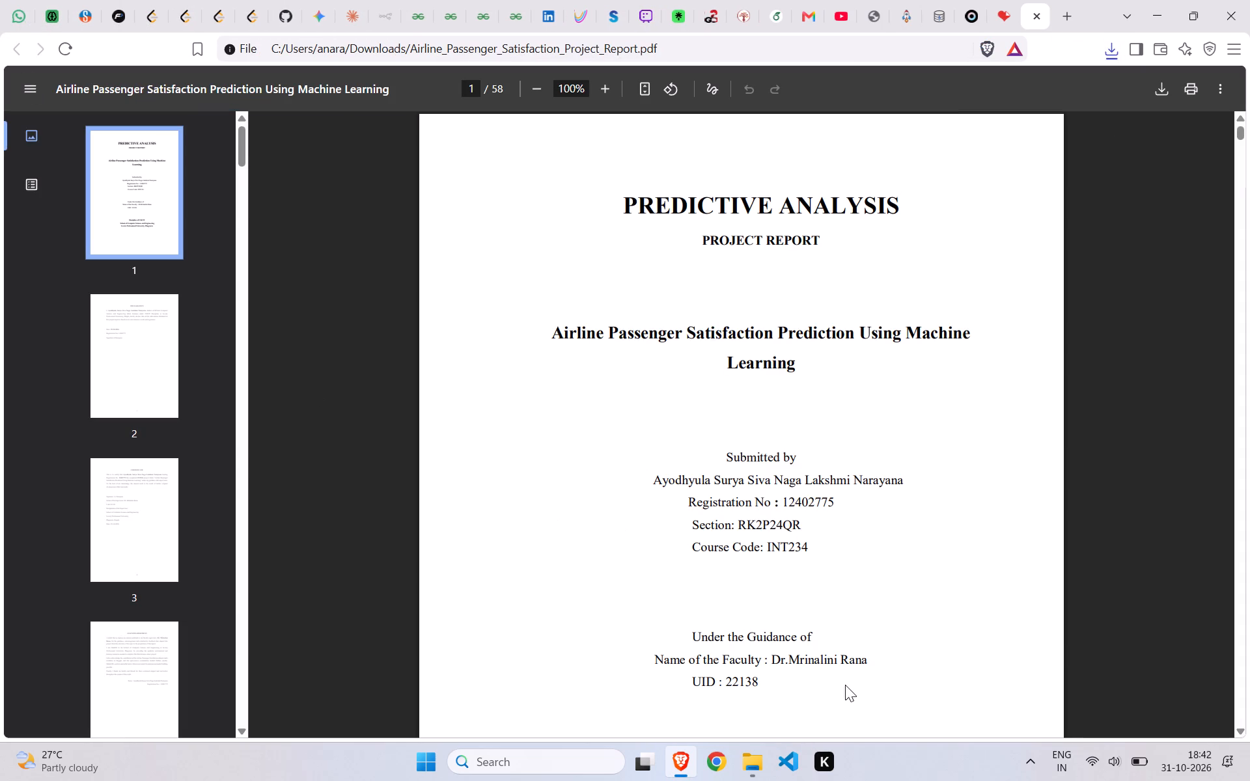
{"action": "left_click", "coordinate": [751, 765]}
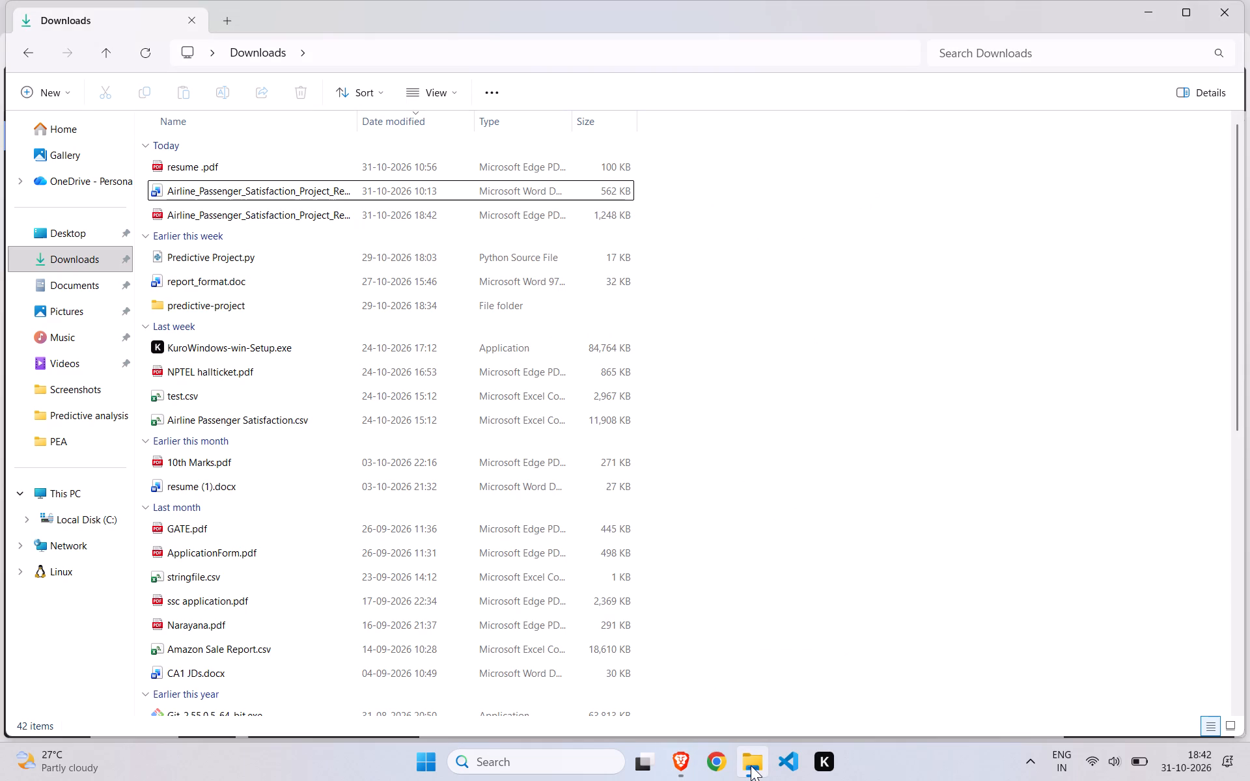
{"action": "left_click", "coordinate": [1228, 17]}
{"action": "scroll", "coordinate": [888, 389], "scroll_direction": "down", "scroll_amount": 6}
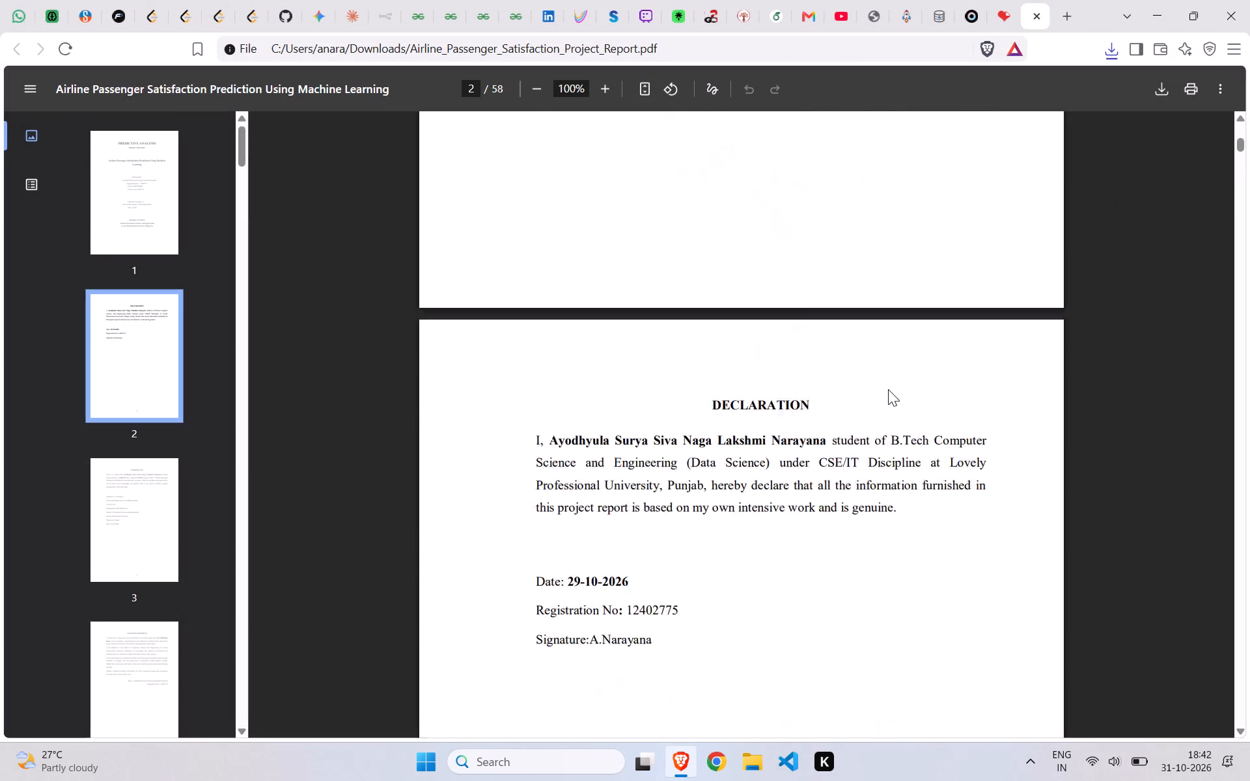
{"action": "scroll", "coordinate": [888, 389], "scroll_direction": "down", "scroll_amount": 16}
{"action": "scroll", "coordinate": [888, 389], "scroll_direction": "up", "scroll_amount": 12}
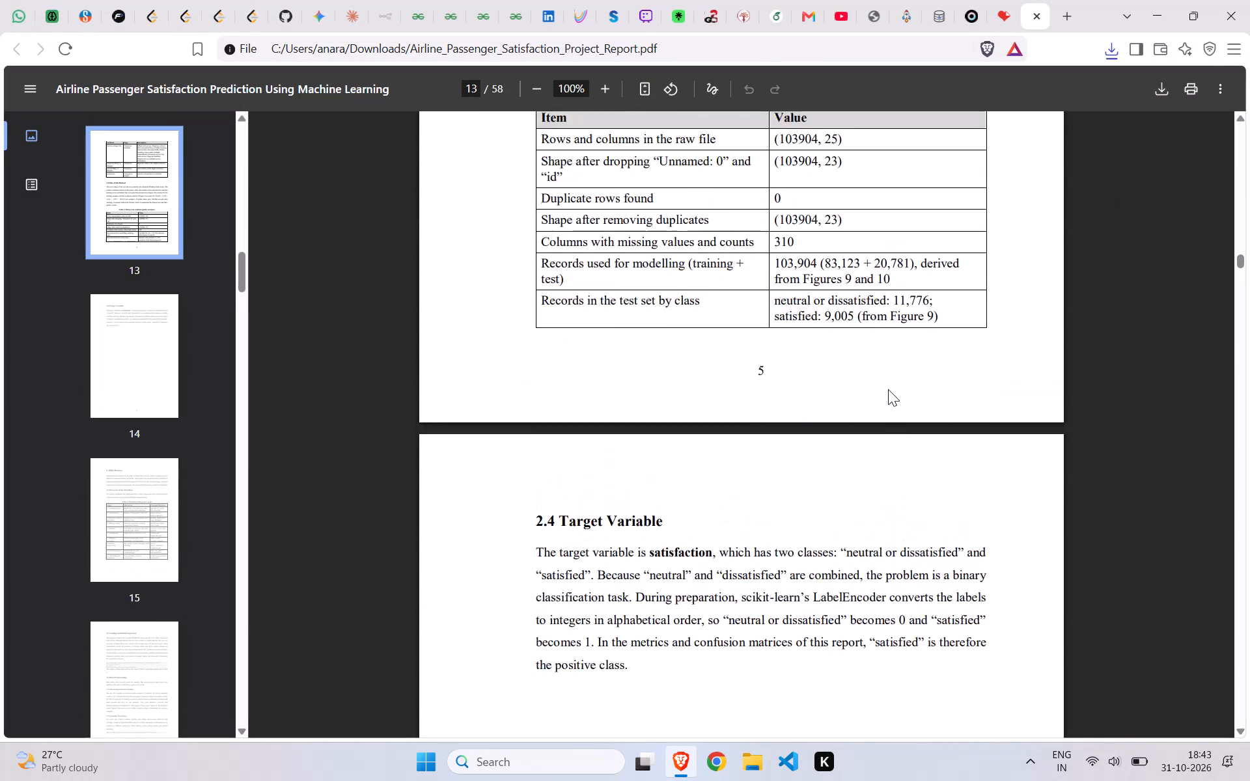
{"action": "scroll", "coordinate": [888, 389], "scroll_direction": "up", "scroll_amount": 9}
{"action": "scroll", "coordinate": [888, 389], "scroll_direction": "down", "scroll_amount": 1}
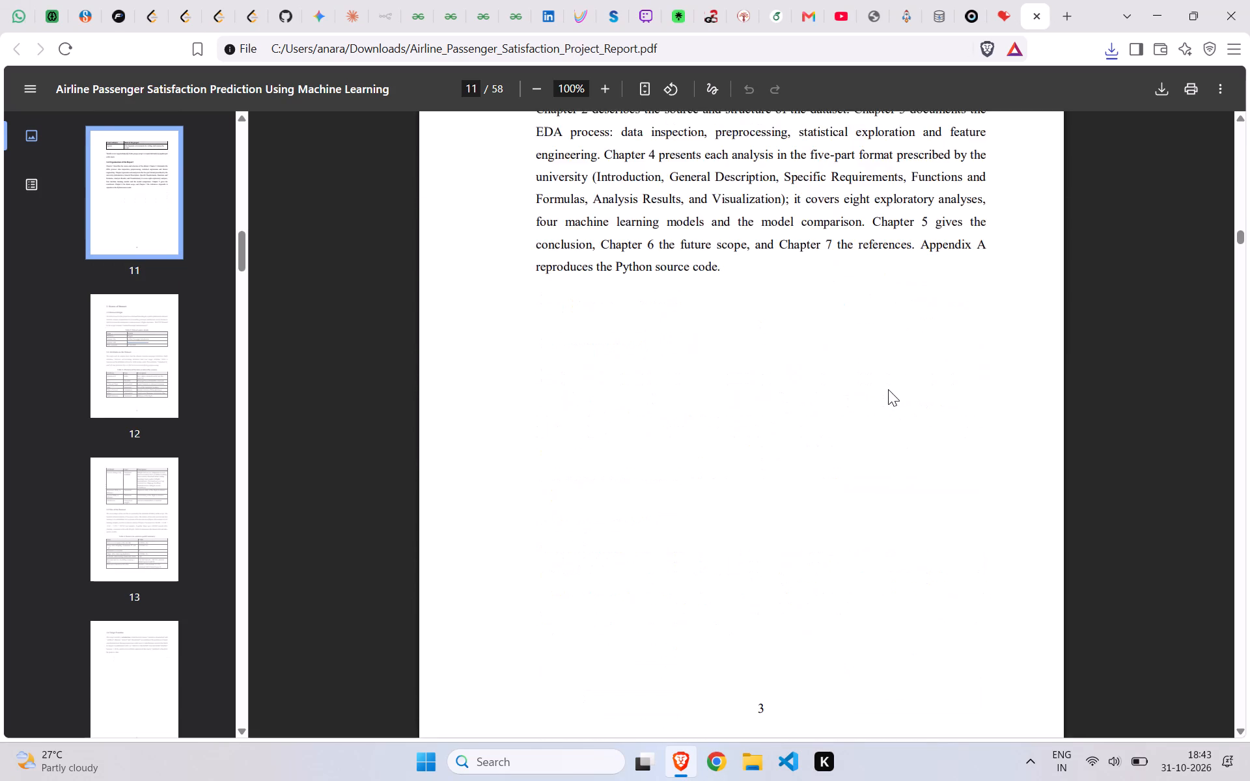
{"action": "scroll", "coordinate": [888, 389], "scroll_direction": "down", "scroll_amount": 1}
{"action": "scroll", "coordinate": [833, 327], "scroll_direction": "up", "scroll_amount": 2}
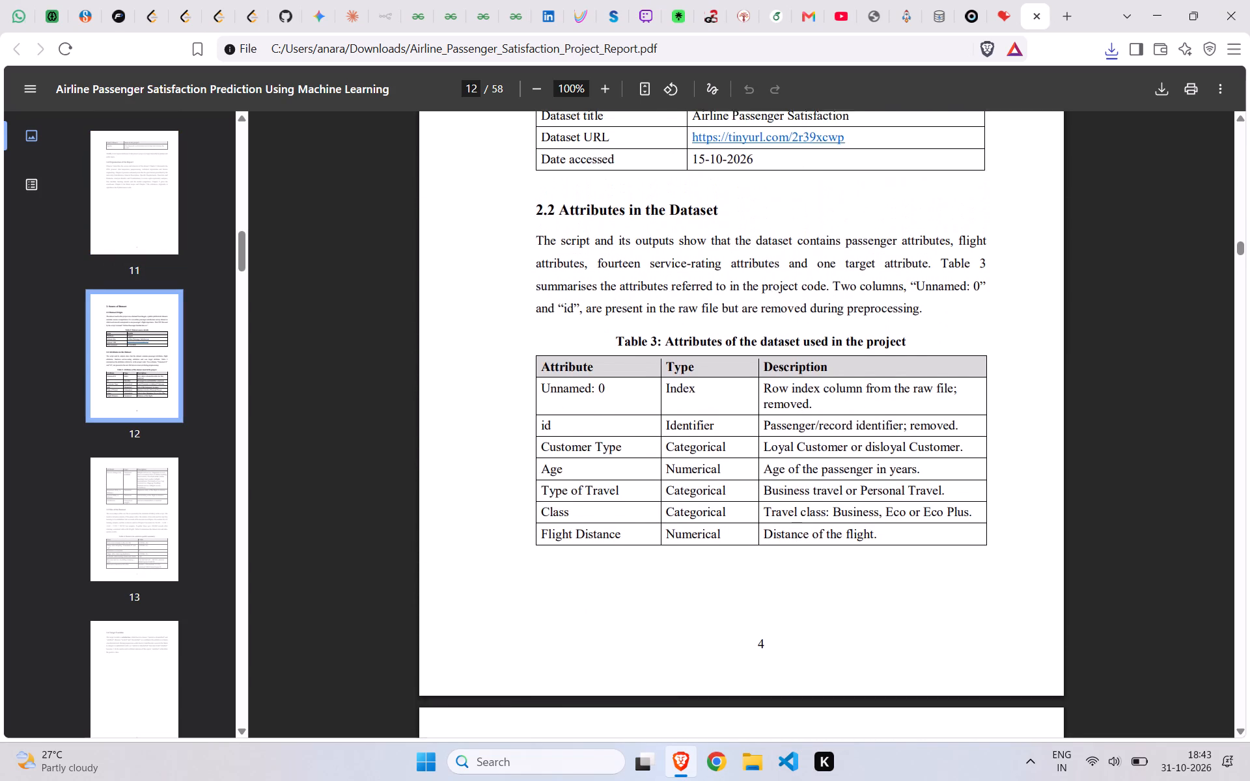
{"action": "scroll", "coordinate": [833, 327], "scroll_direction": "up", "scroll_amount": 1}
{"action": "scroll", "coordinate": [783, 354], "scroll_direction": "down", "scroll_amount": 1}
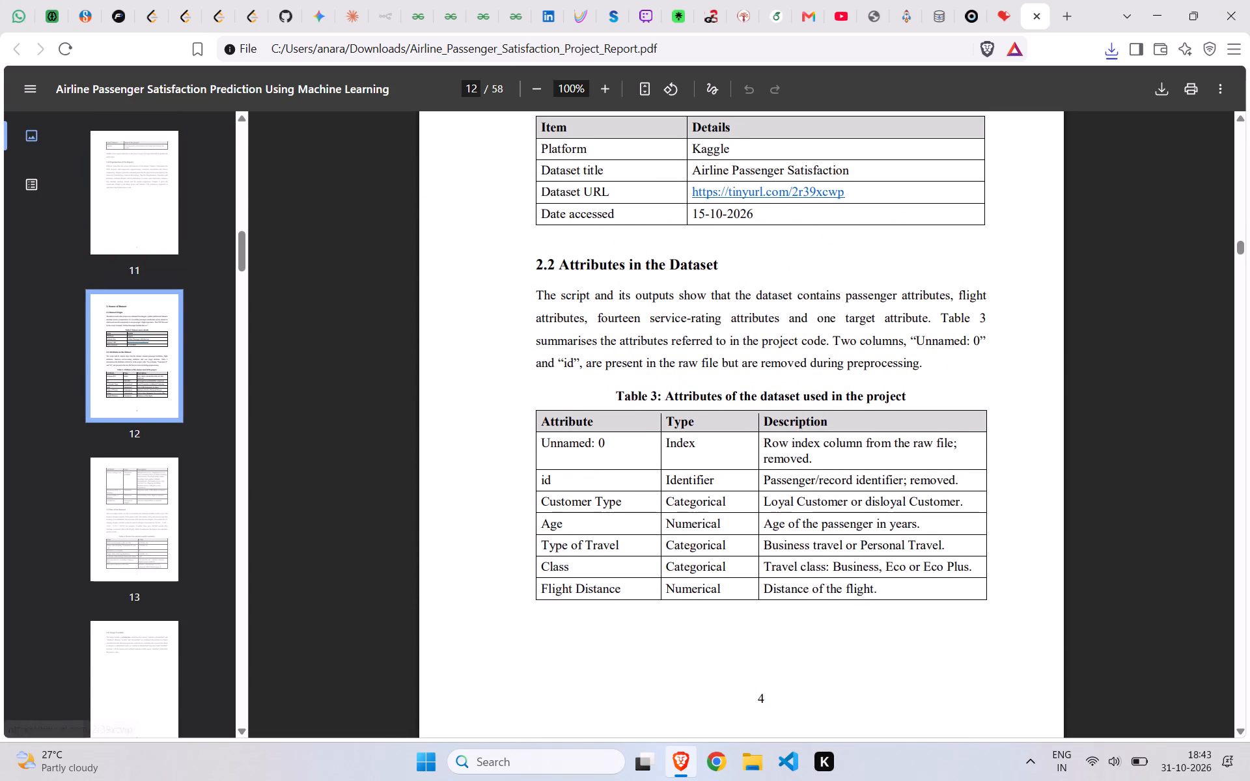
Look through the rest of the PDF to its last page, checking the GitHub and LinkedIn links below section 6.4.
{"action": "scroll", "coordinate": [783, 354], "scroll_direction": "down", "scroll_amount": 11}
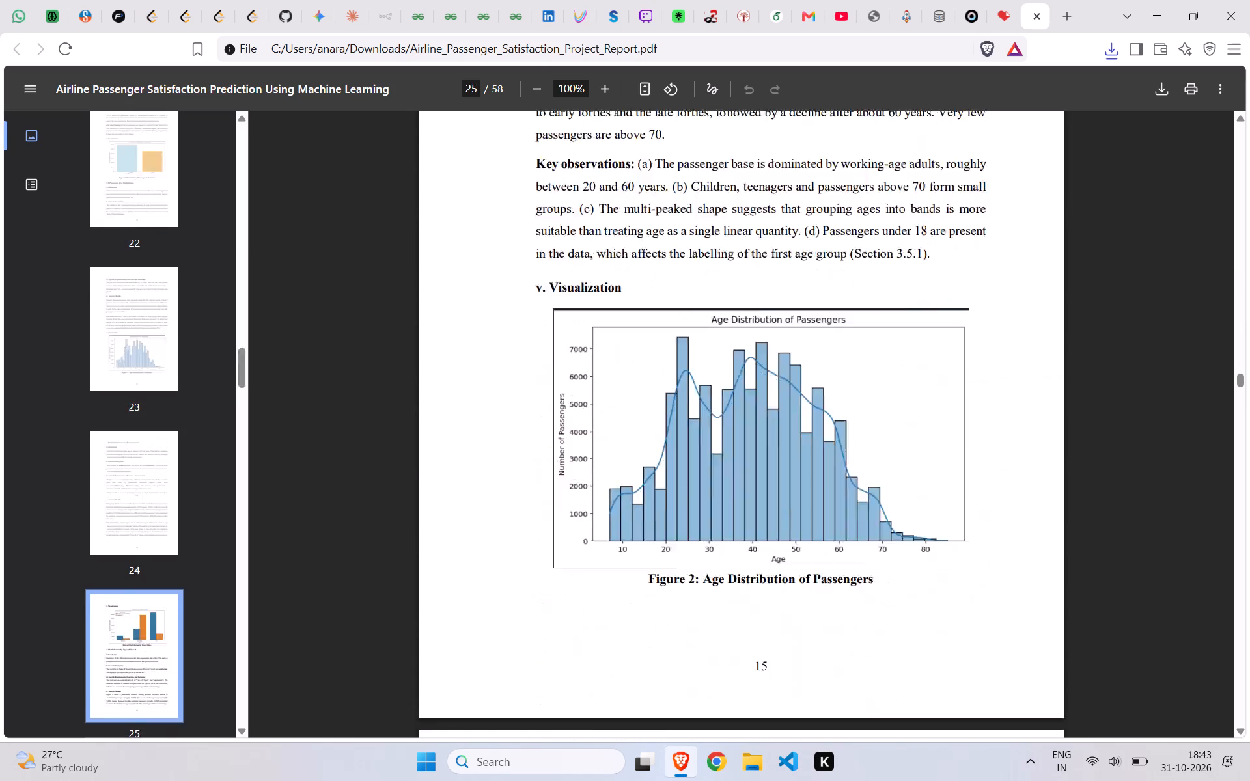
{"action": "scroll", "coordinate": [783, 354], "scroll_direction": "down", "scroll_amount": 11}
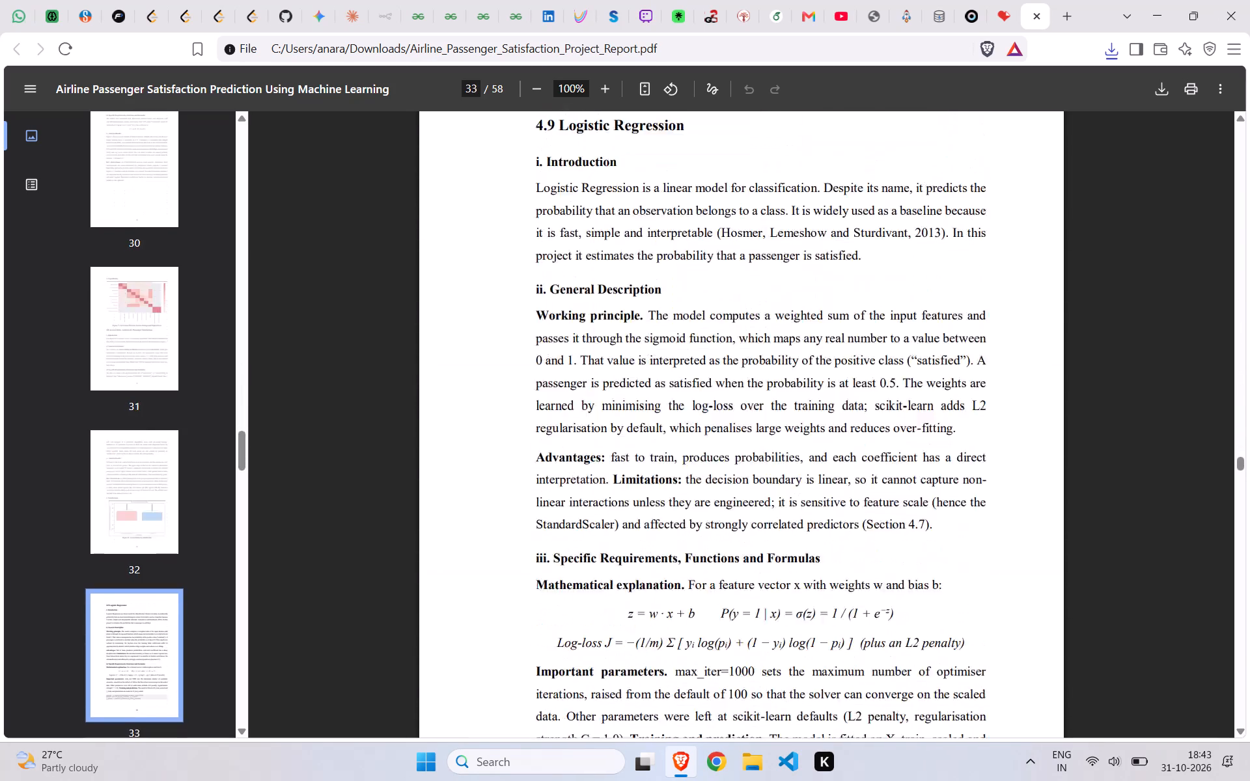
{"action": "scroll", "coordinate": [783, 354], "scroll_direction": "down", "scroll_amount": 11}
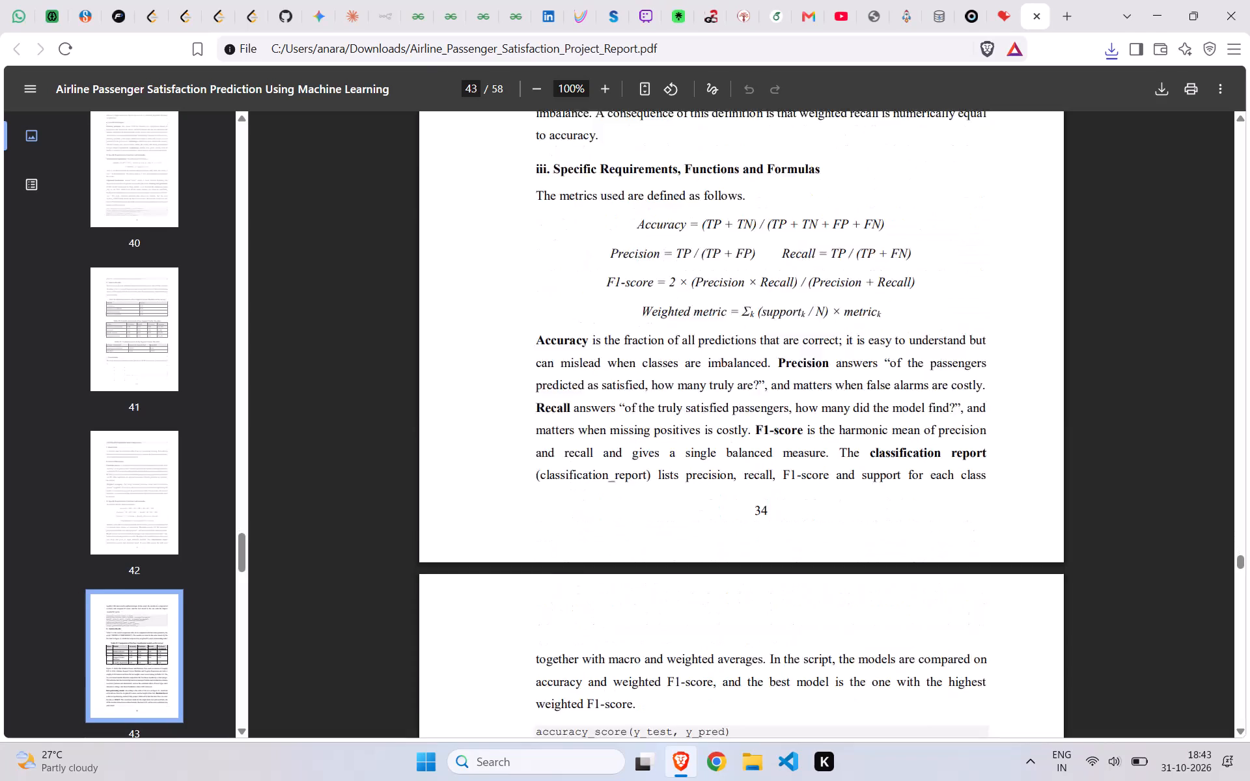
{"action": "scroll", "coordinate": [783, 354], "scroll_direction": "down", "scroll_amount": 10}
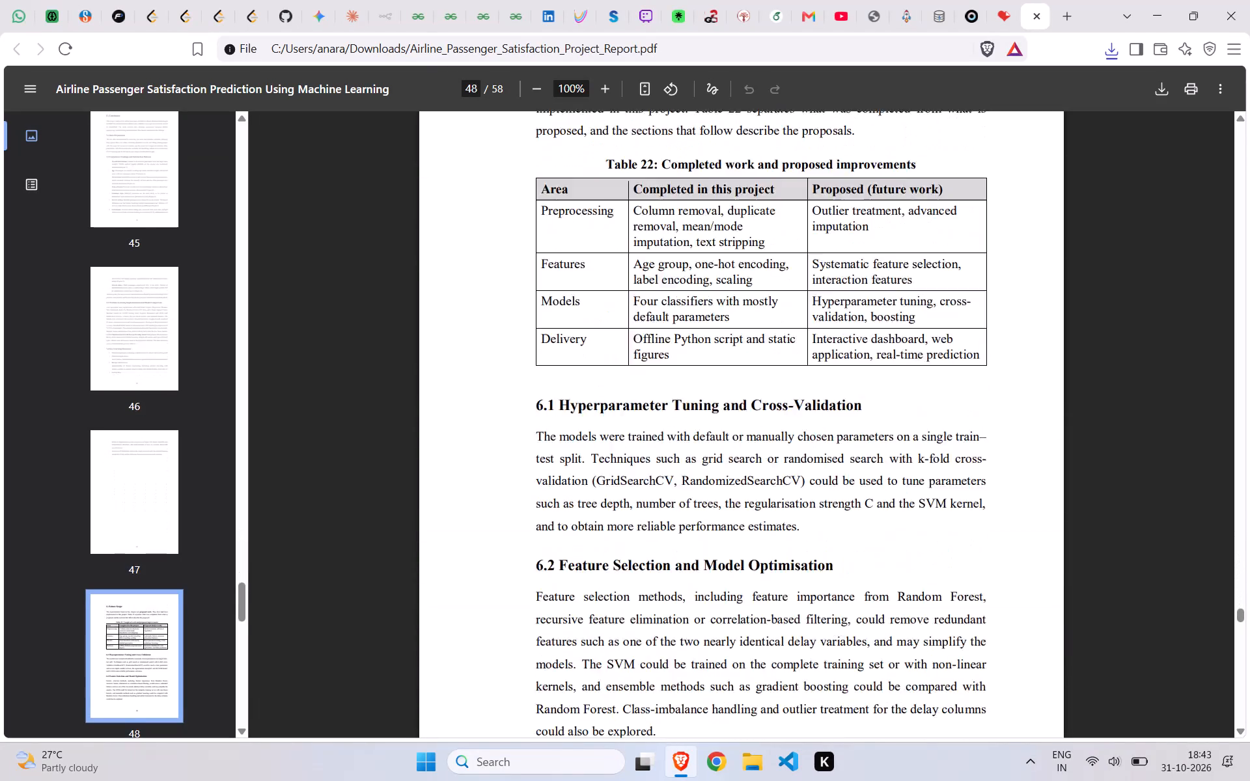
{"action": "scroll", "coordinate": [783, 354], "scroll_direction": "down", "scroll_amount": 2}
{"action": "scroll", "coordinate": [783, 354], "scroll_direction": "up", "scroll_amount": 7}
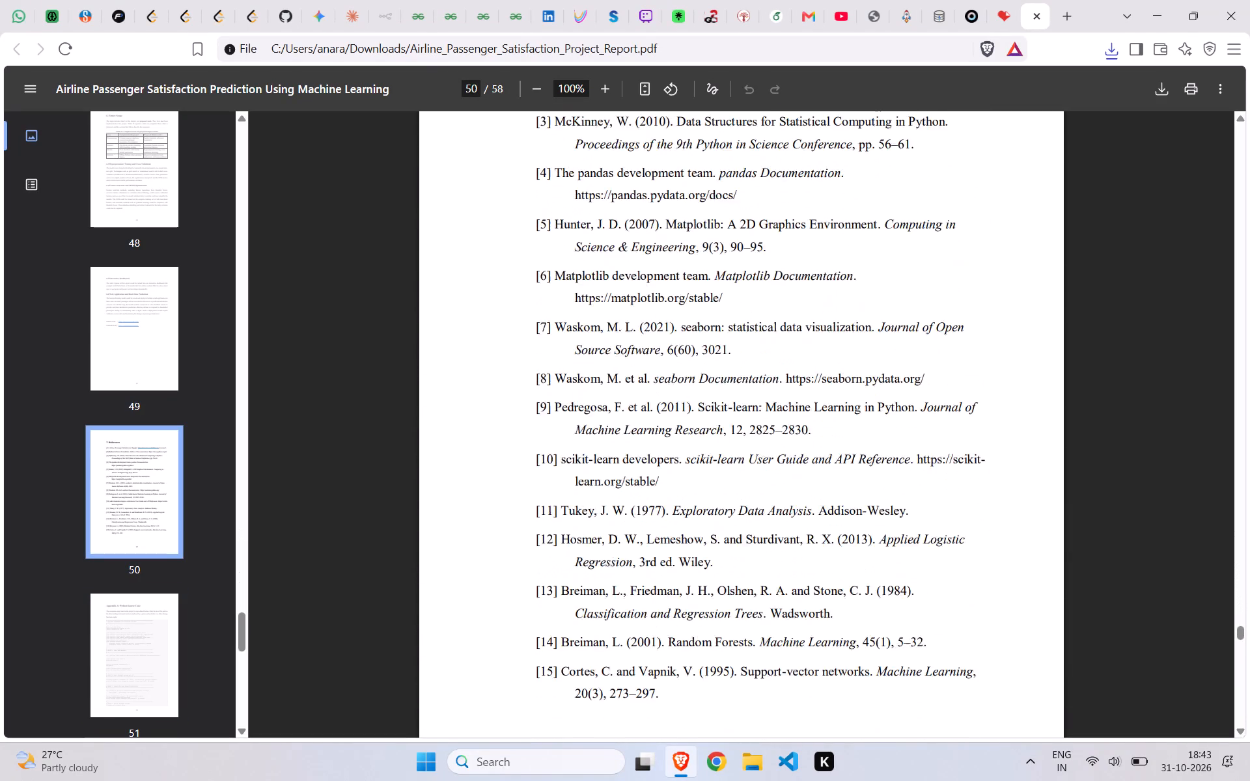
{"action": "scroll", "coordinate": [783, 354], "scroll_direction": "up", "scroll_amount": 8}
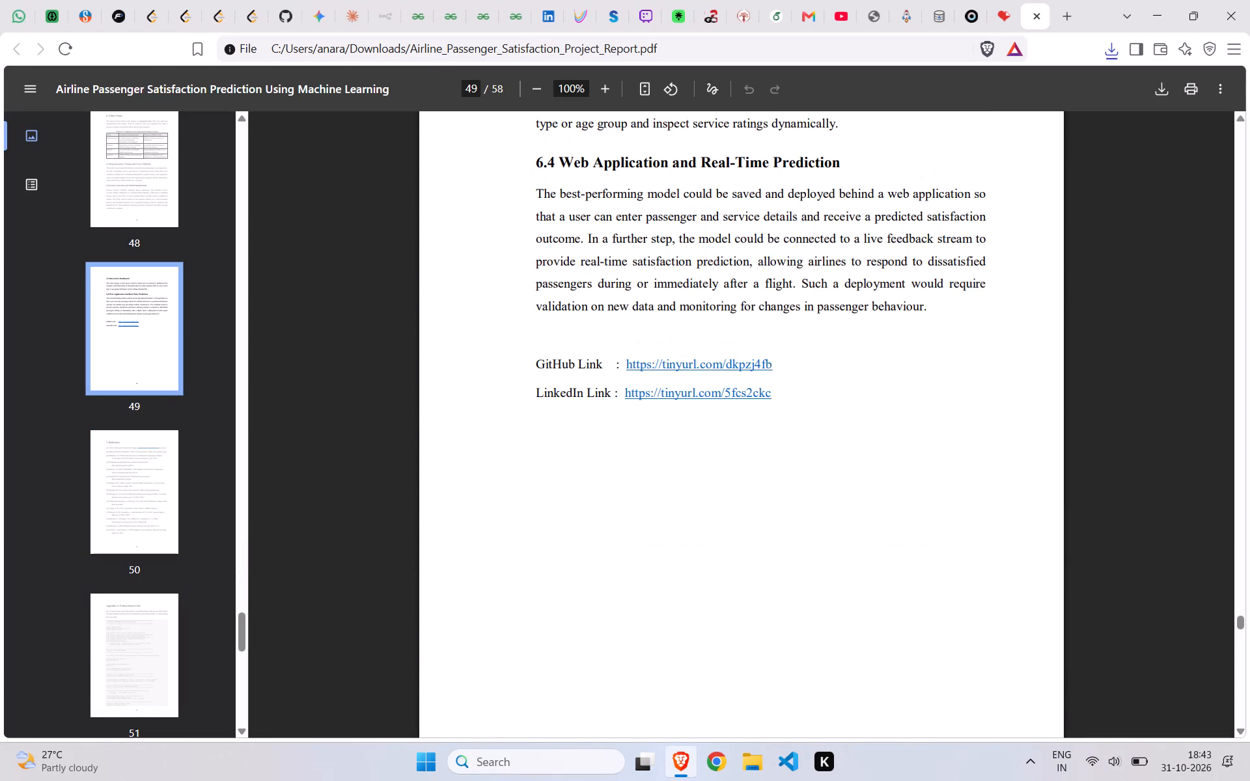
{"action": "scroll", "coordinate": [783, 354], "scroll_direction": "down", "scroll_amount": 20}
{"action": "scroll", "coordinate": [783, 354], "scroll_direction": "down", "scroll_amount": 3}
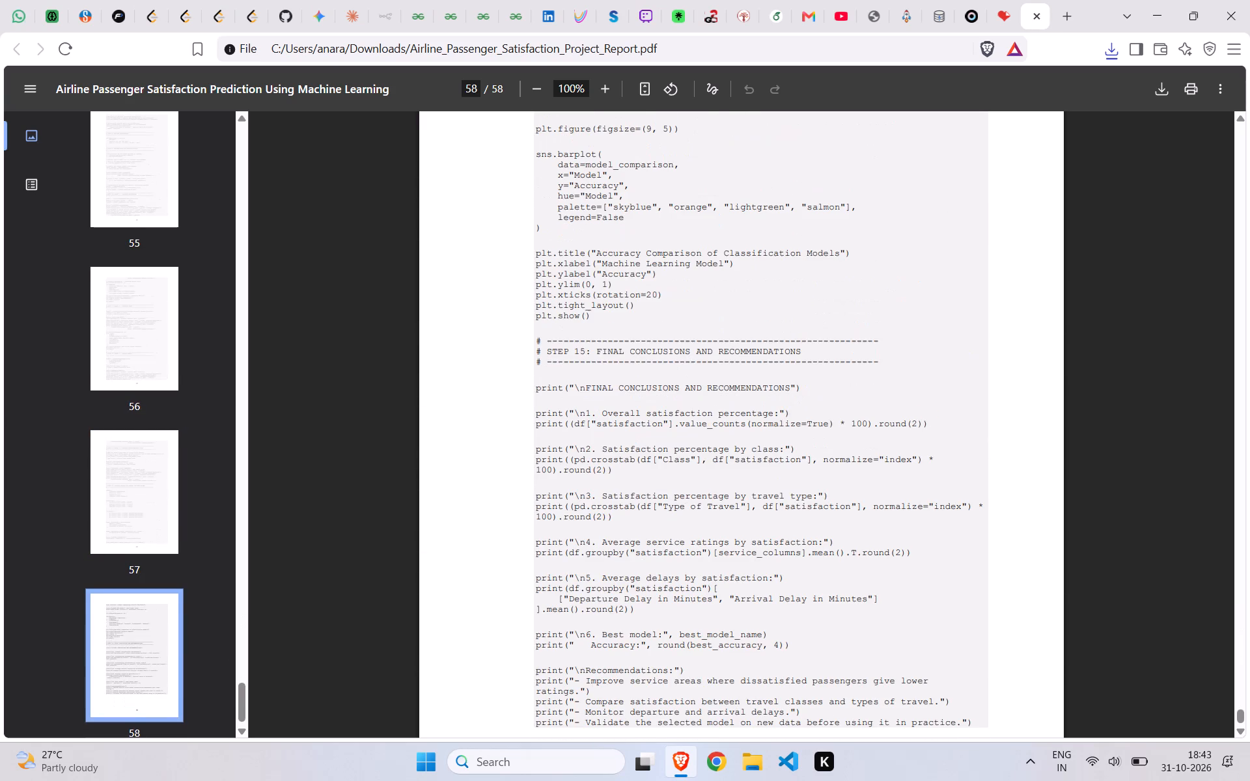
{"action": "scroll", "coordinate": [783, 354], "scroll_direction": "down", "scroll_amount": 2}
Close the PDF report and the iLovePDF conversion page.
{"action": "left_click", "coordinate": [1036, 16]}
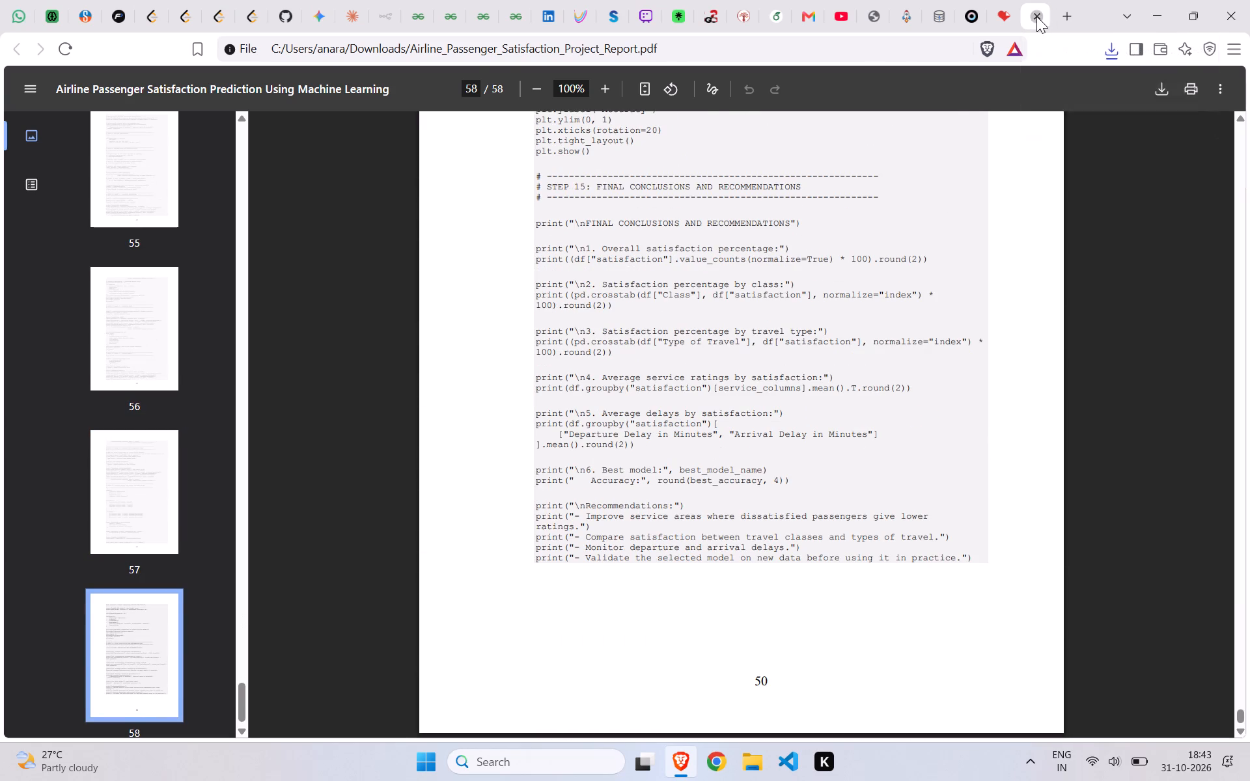
{"action": "left_click", "coordinate": [1036, 13]}
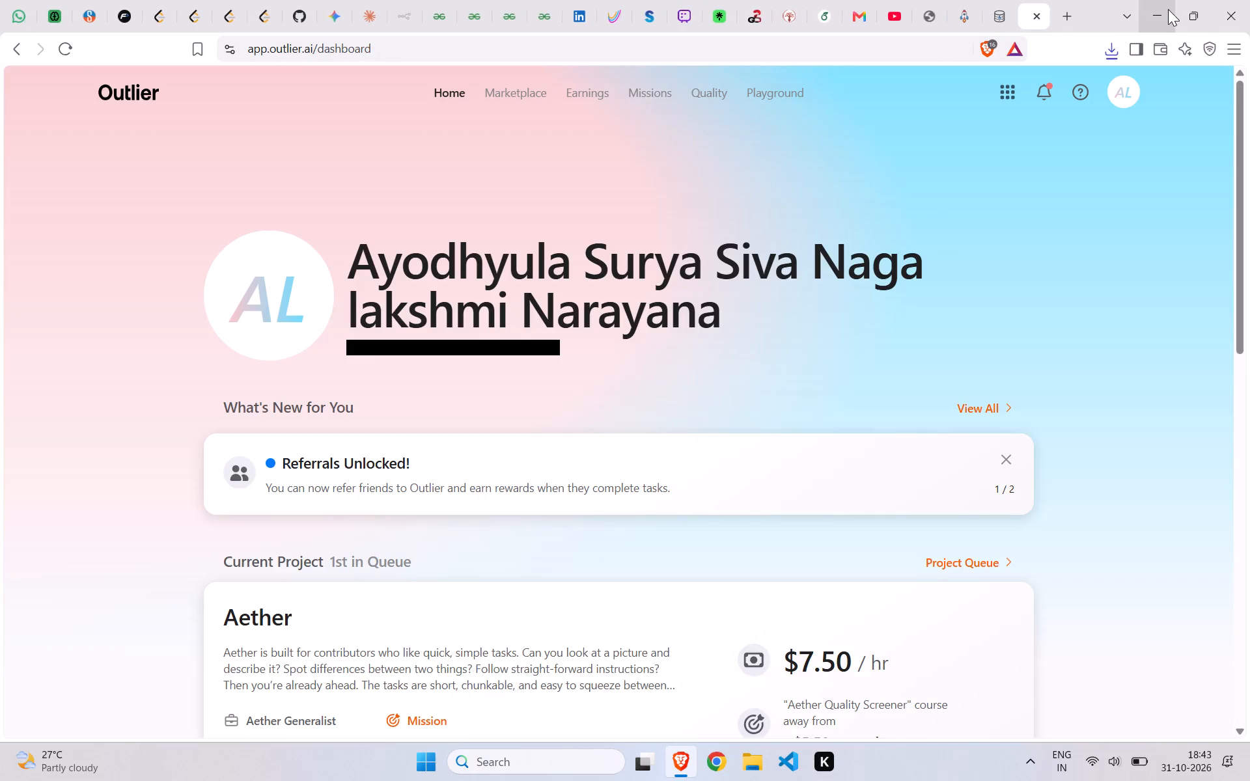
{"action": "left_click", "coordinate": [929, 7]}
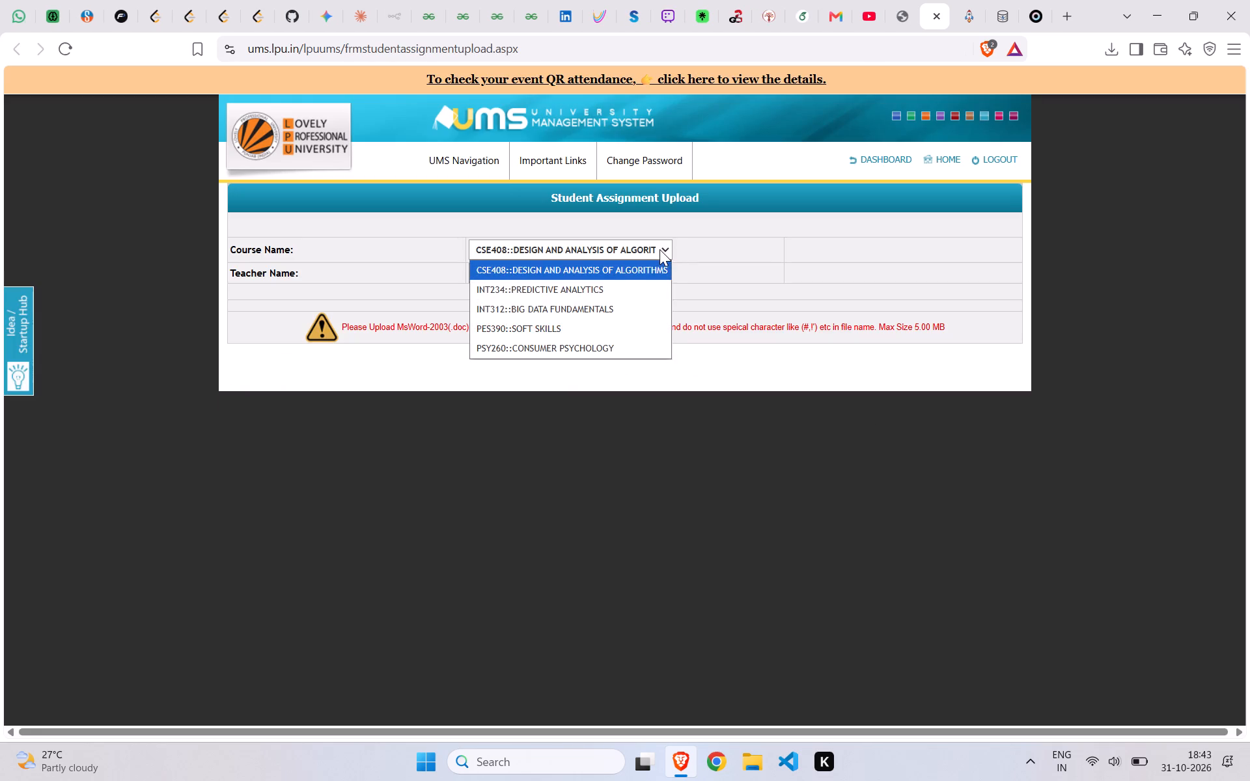
Choose course INT234::PREDICTIVE ANALYTICS and the third listed teacher, and open the upload form for the Skill Based Assignment.
{"action": "left_click", "coordinate": [612, 290]}
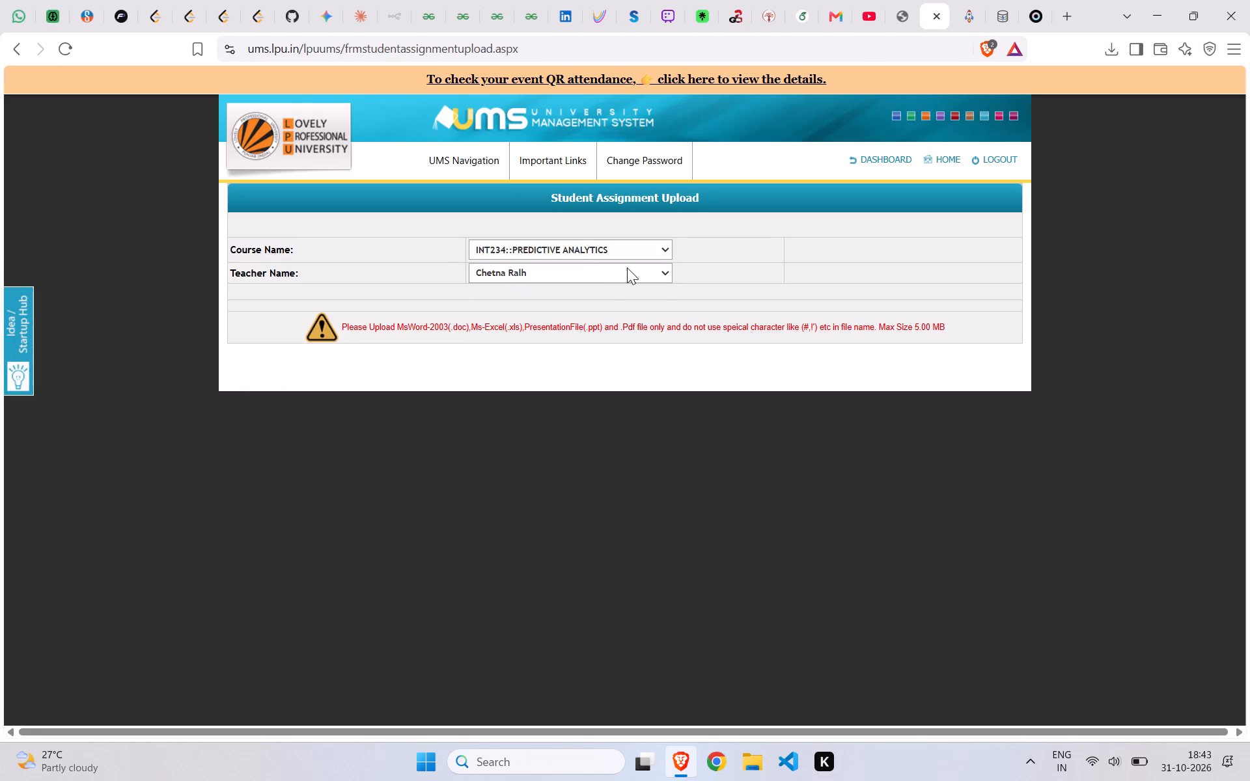
{"action": "left_click", "coordinate": [654, 274]}
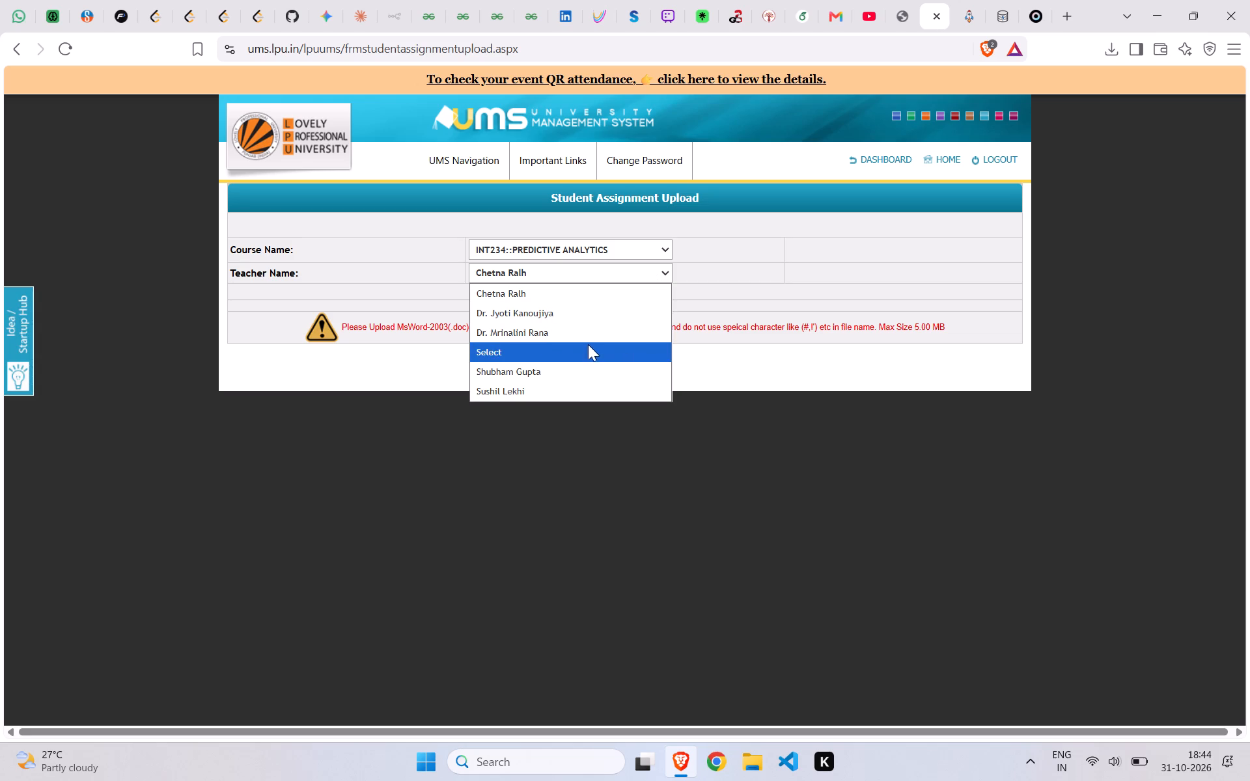
{"action": "left_click", "coordinate": [584, 337]}
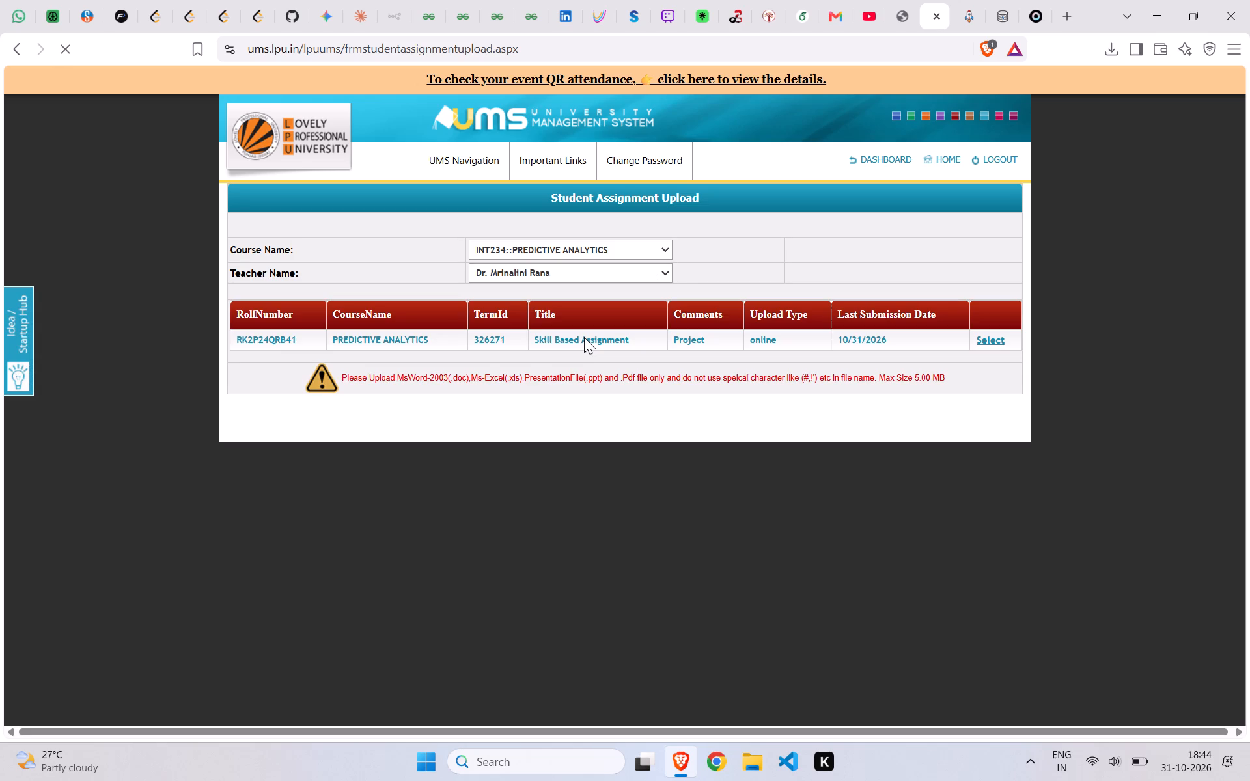
{"action": "left_click", "coordinate": [906, 584]}
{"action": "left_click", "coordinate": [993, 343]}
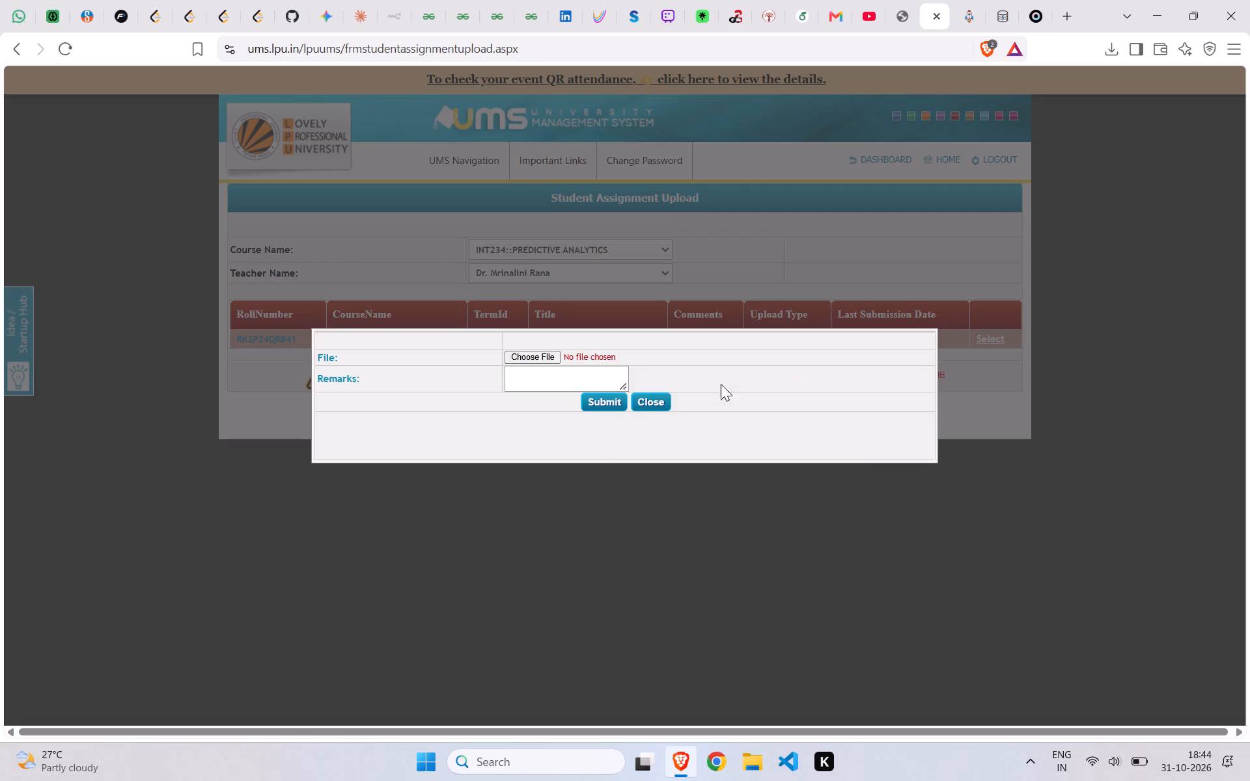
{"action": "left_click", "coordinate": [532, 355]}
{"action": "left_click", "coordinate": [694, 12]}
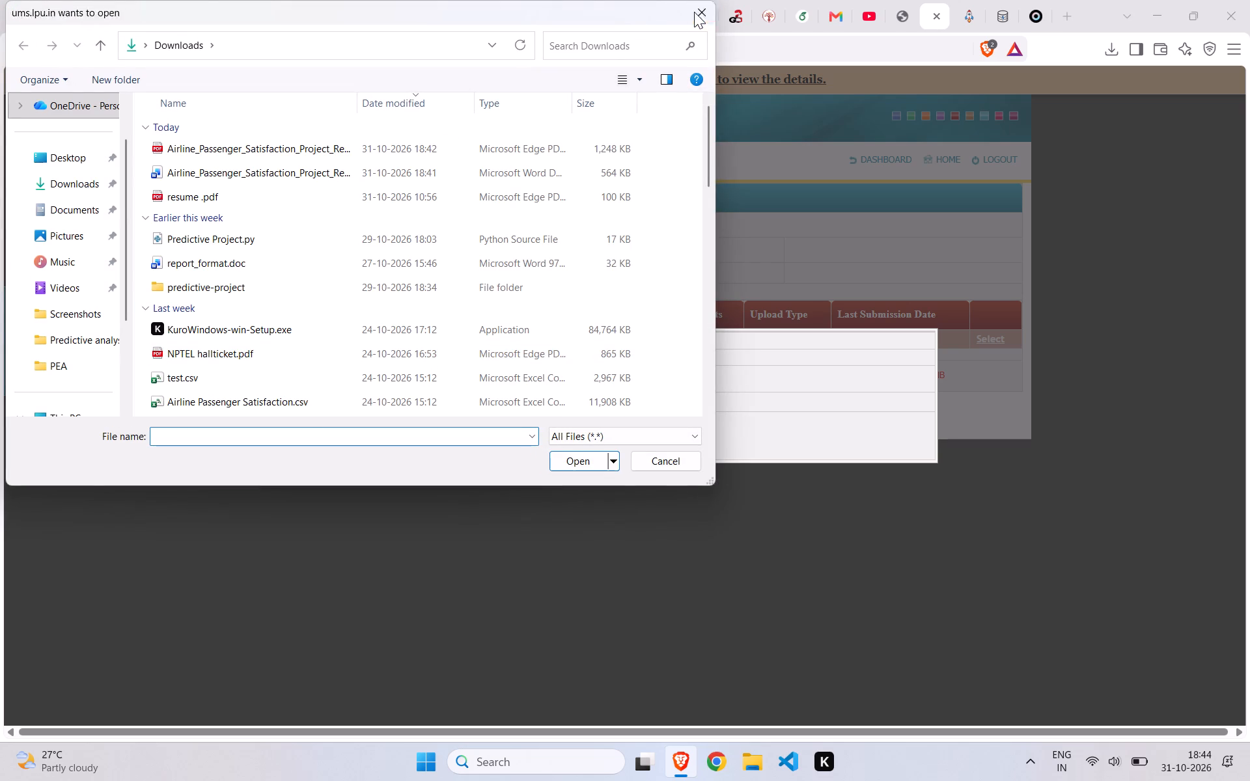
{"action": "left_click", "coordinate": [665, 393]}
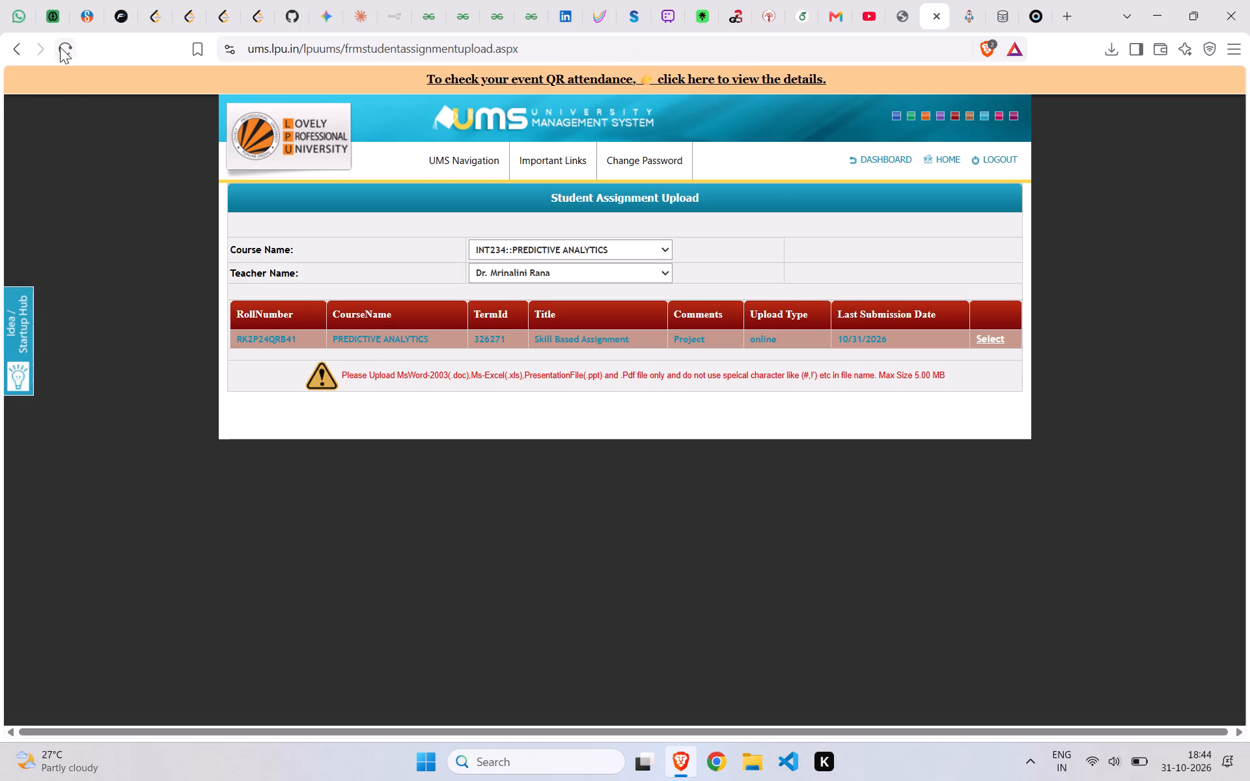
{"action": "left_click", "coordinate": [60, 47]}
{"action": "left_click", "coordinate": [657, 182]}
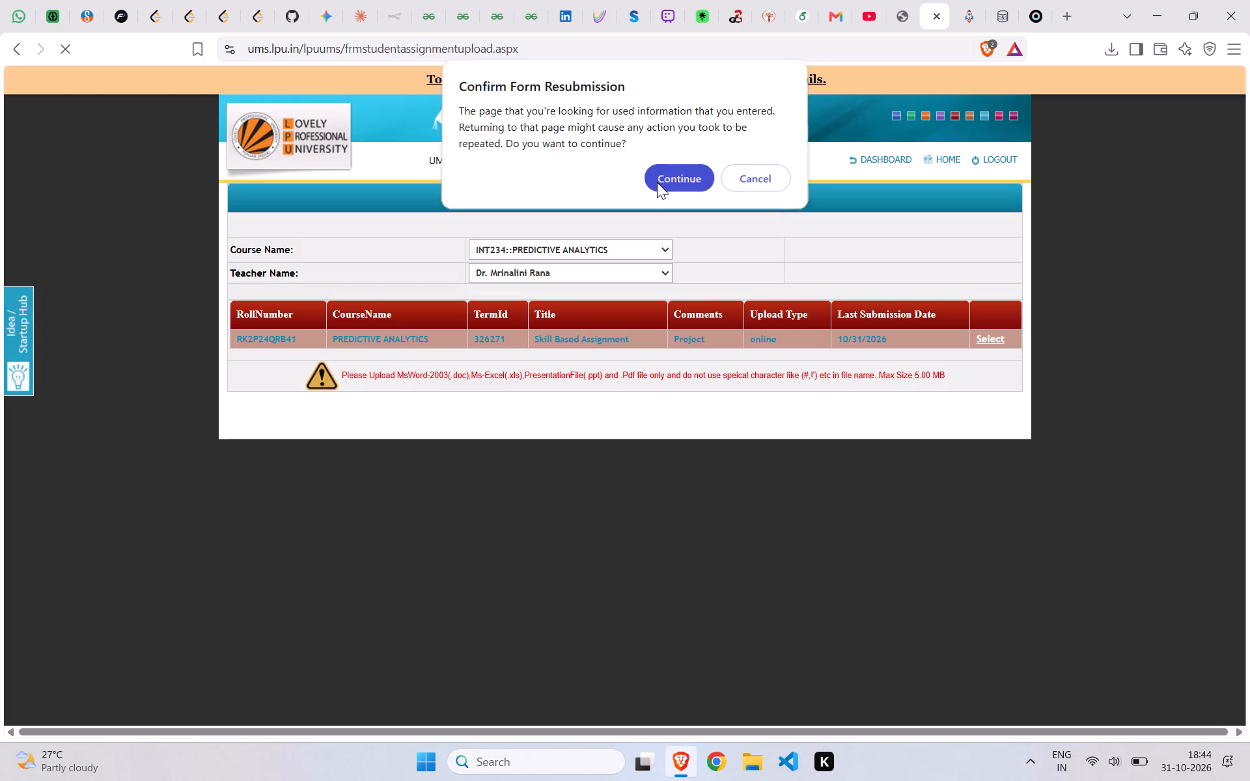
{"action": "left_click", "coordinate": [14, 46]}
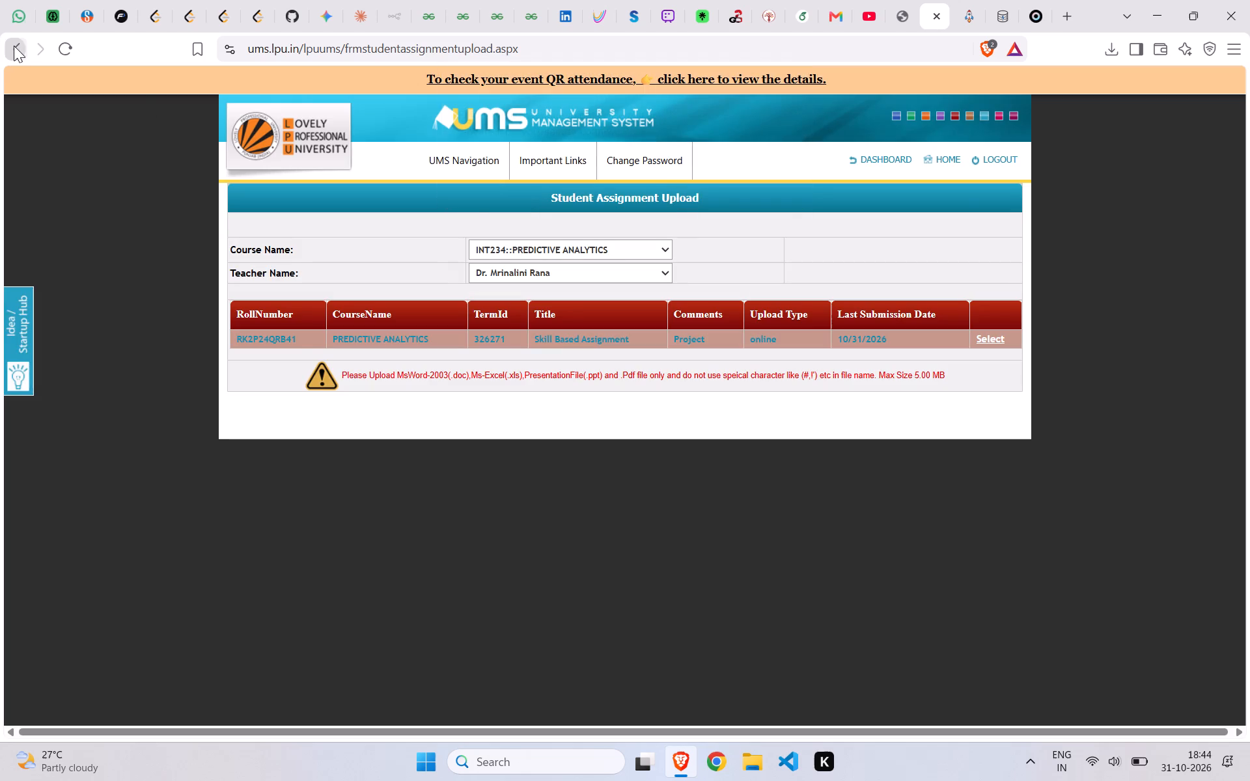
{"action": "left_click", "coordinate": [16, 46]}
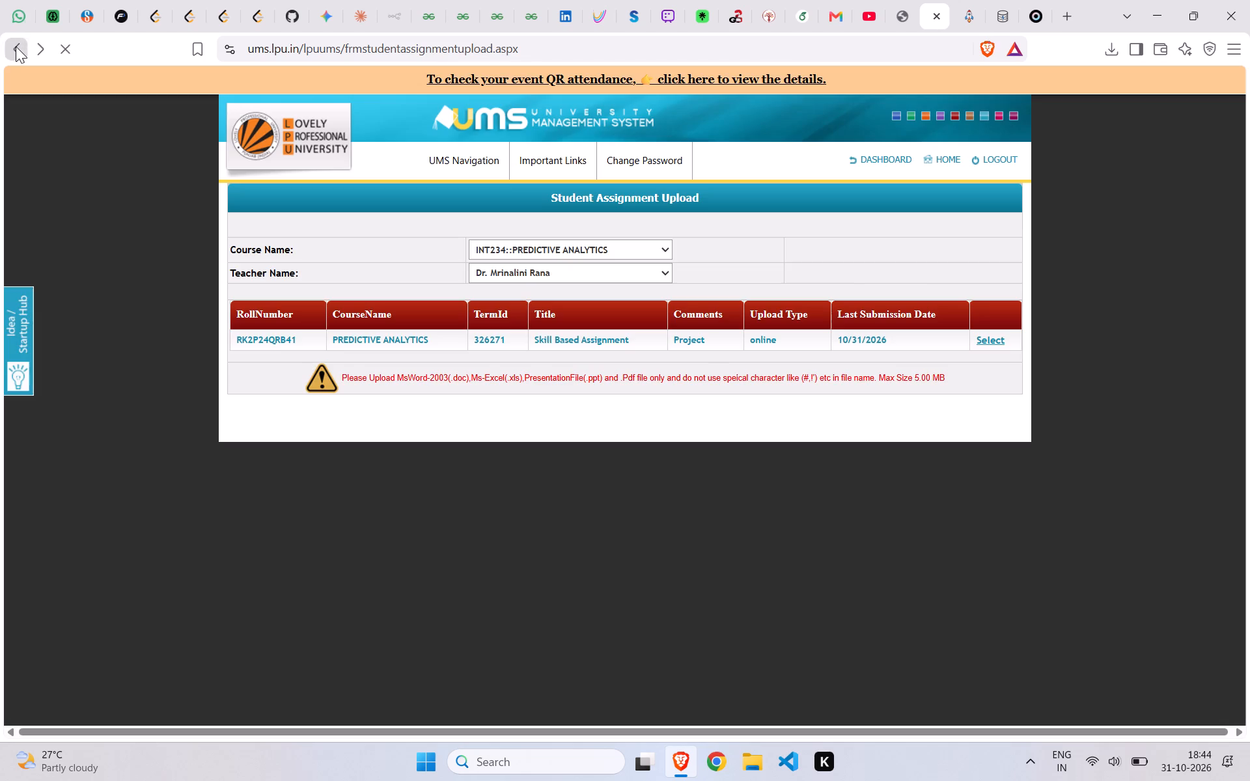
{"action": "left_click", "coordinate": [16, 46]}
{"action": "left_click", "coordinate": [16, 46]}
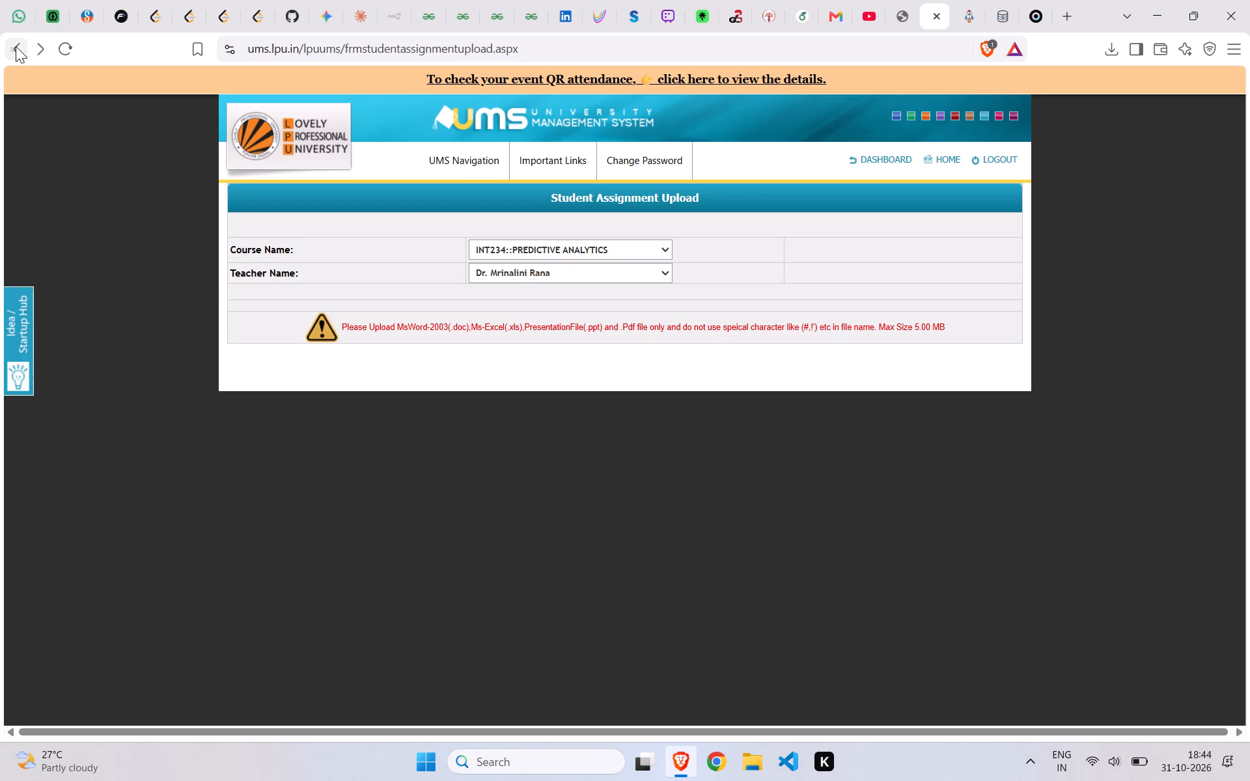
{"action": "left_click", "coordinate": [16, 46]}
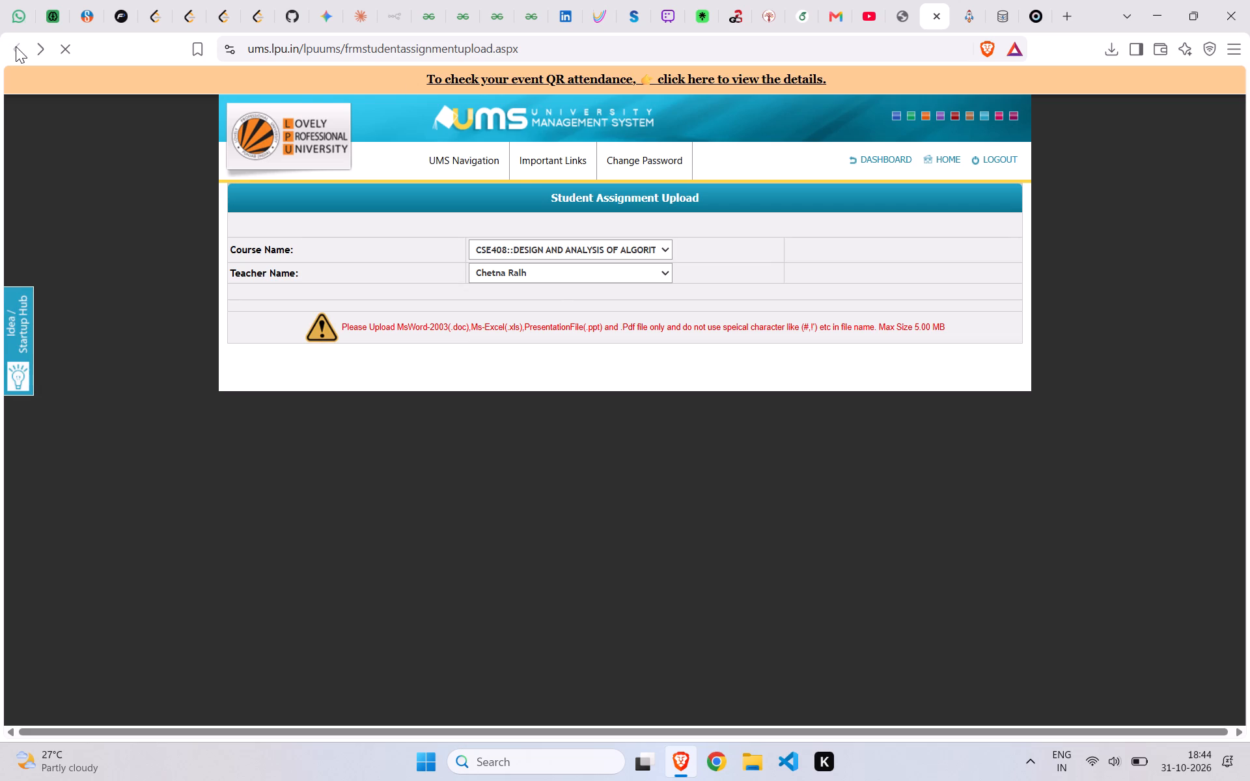
Close the Student Assignment Upload page of the university management system.
{"action": "left_click", "coordinate": [939, 13]}
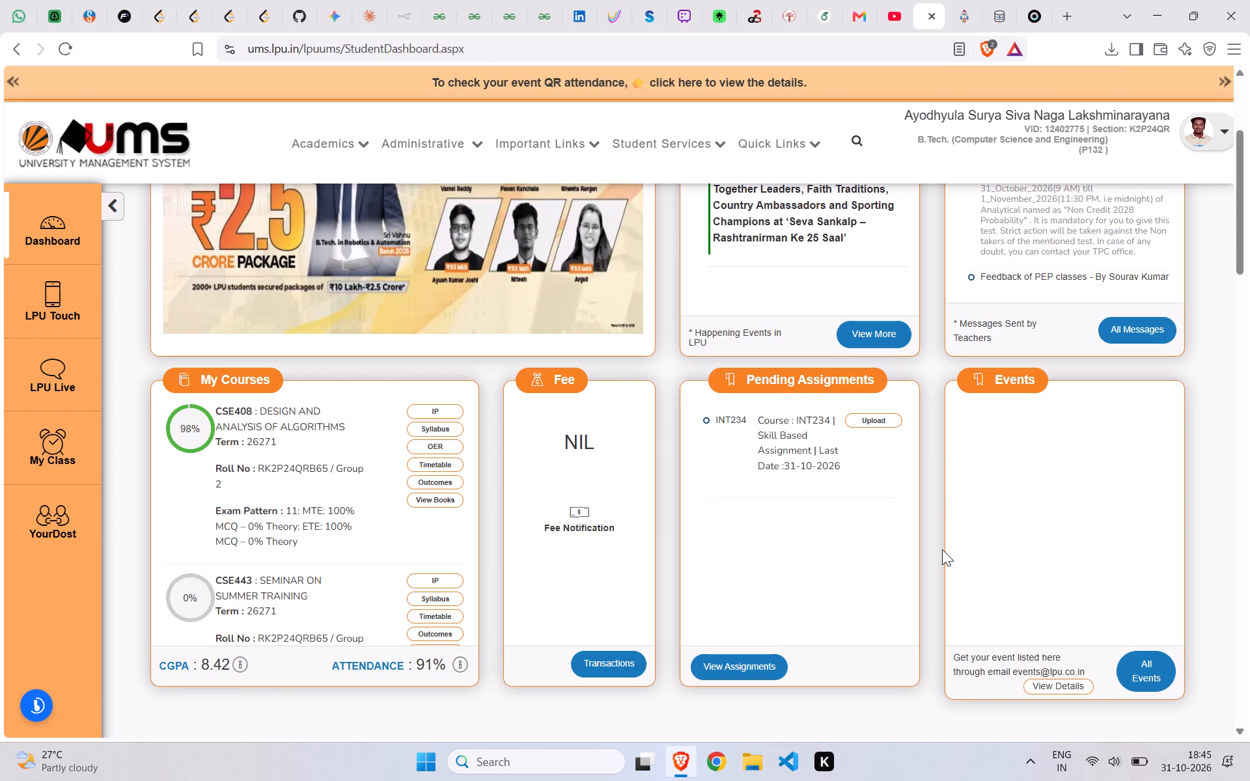
Open Airline_Passenger_Satisfaction_Project_Report.pdf from the Downloads folder and examine its cover page and declaration.
{"action": "left_click", "coordinate": [743, 766]}
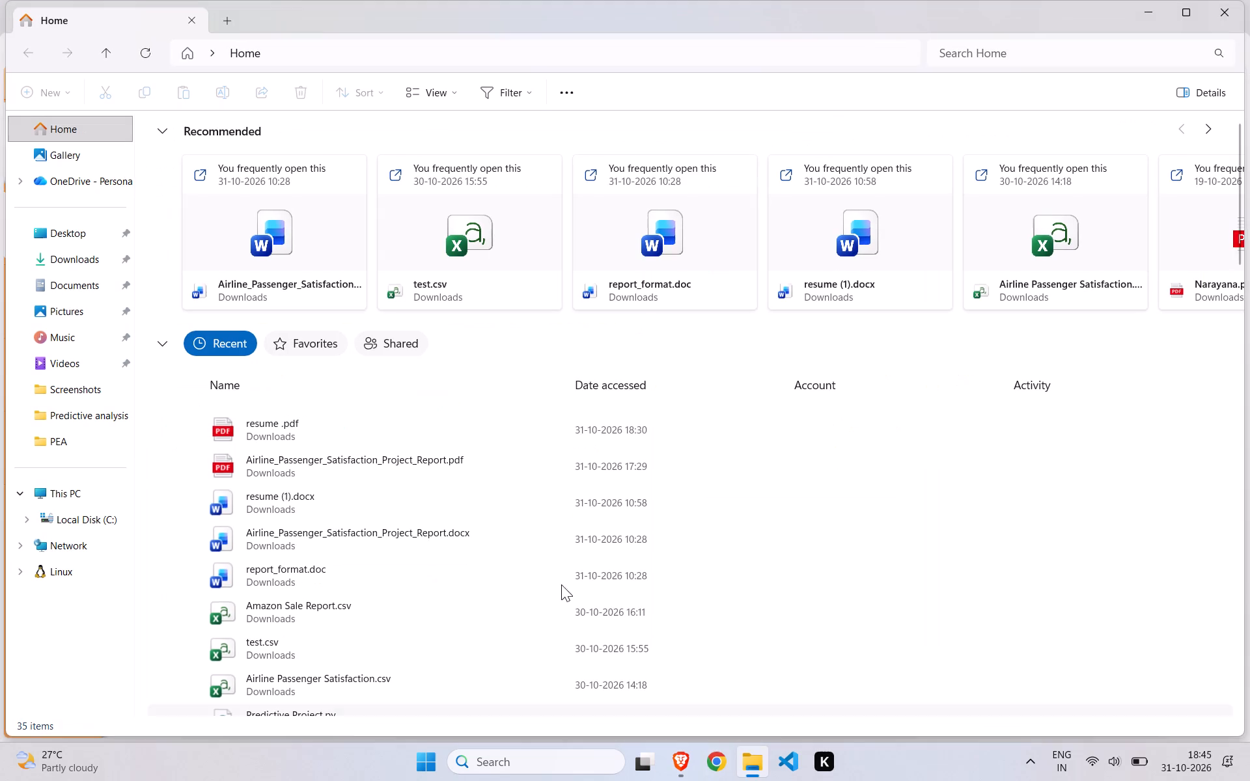
{"action": "left_click", "coordinate": [61, 265]}
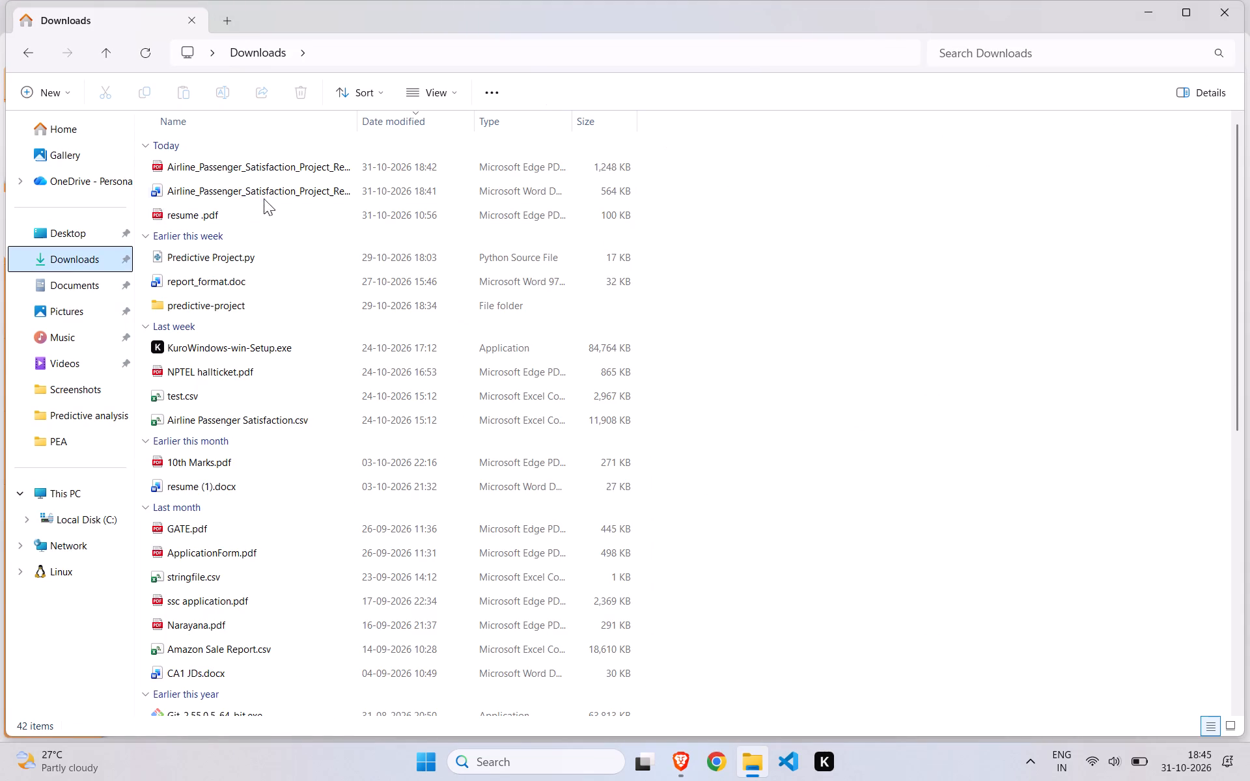
{"action": "double_click", "coordinate": [214, 163]}
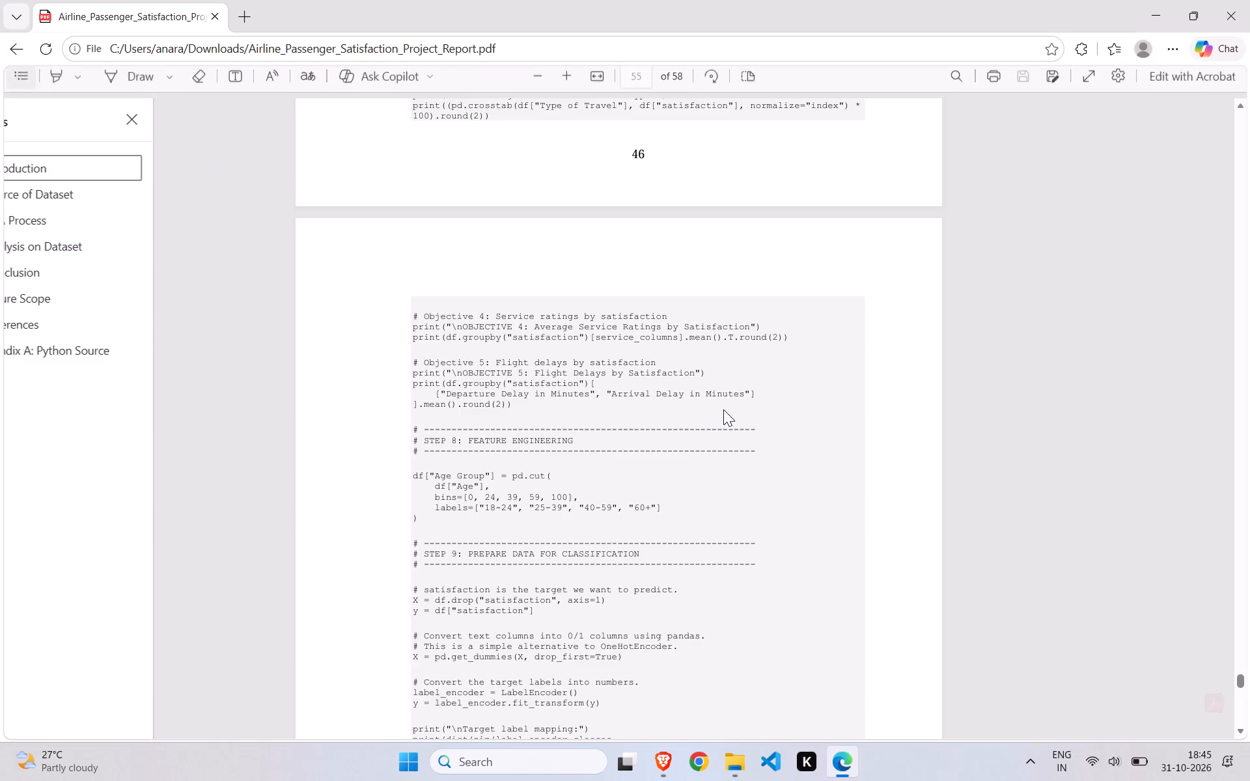
{"action": "scroll", "coordinate": [723, 409], "scroll_direction": "up", "scroll_amount": 20}
{"action": "scroll", "coordinate": [723, 409], "scroll_direction": "up", "scroll_amount": 13}
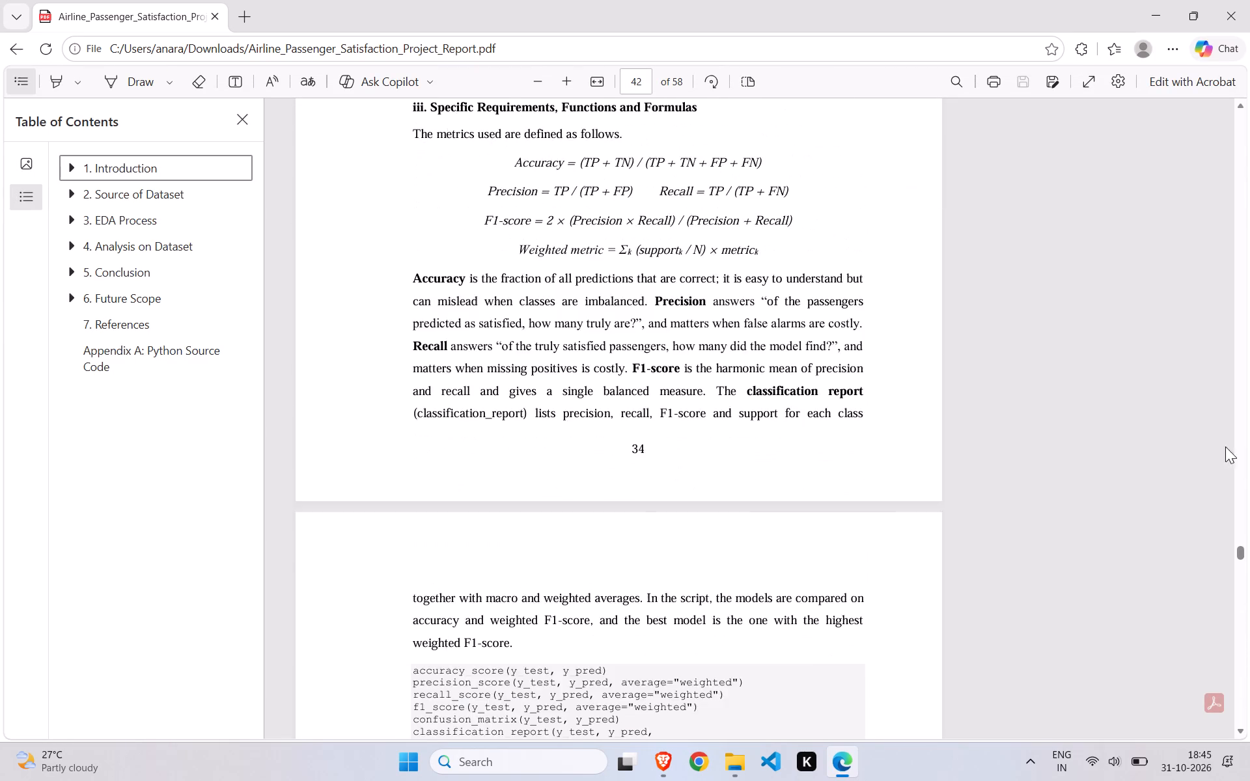
{"action": "left_click_drag", "start_coordinate": [1240, 551], "coordinate": [1232, 186]}
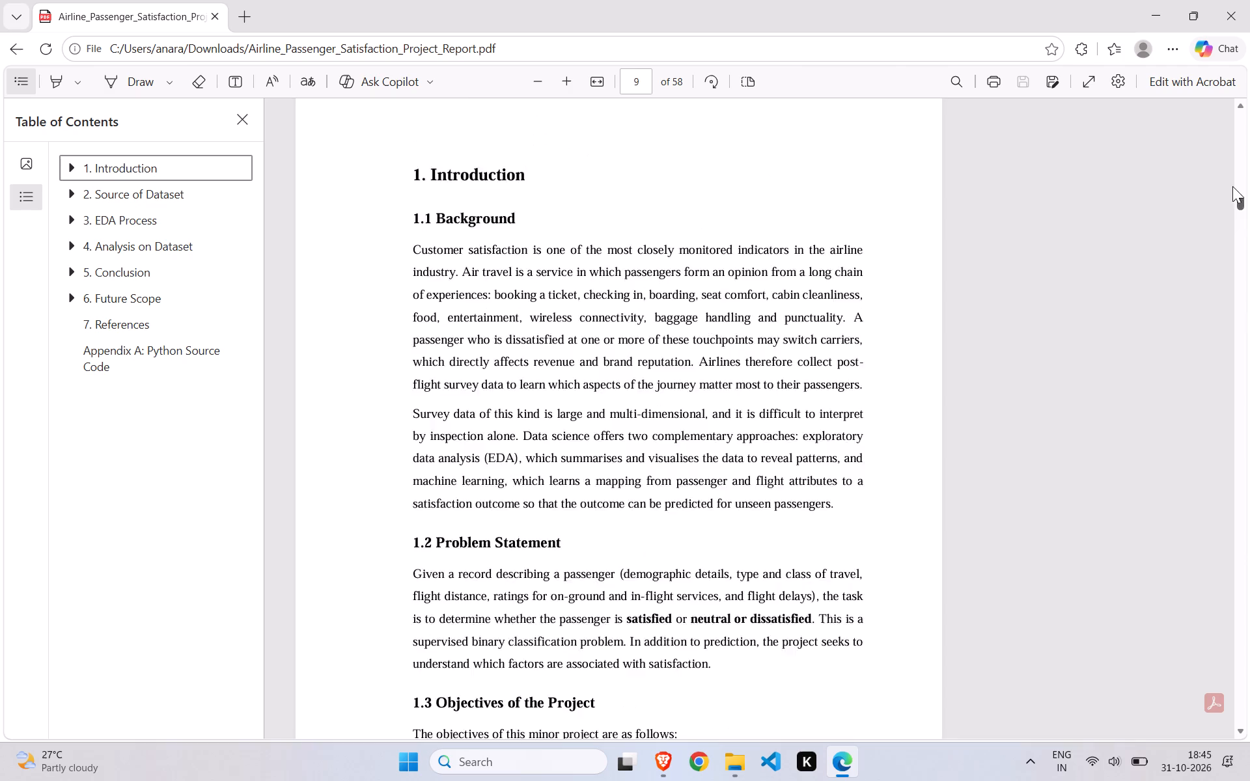
{"action": "left_click_drag", "start_coordinate": [1232, 186], "coordinate": [1227, 105]}
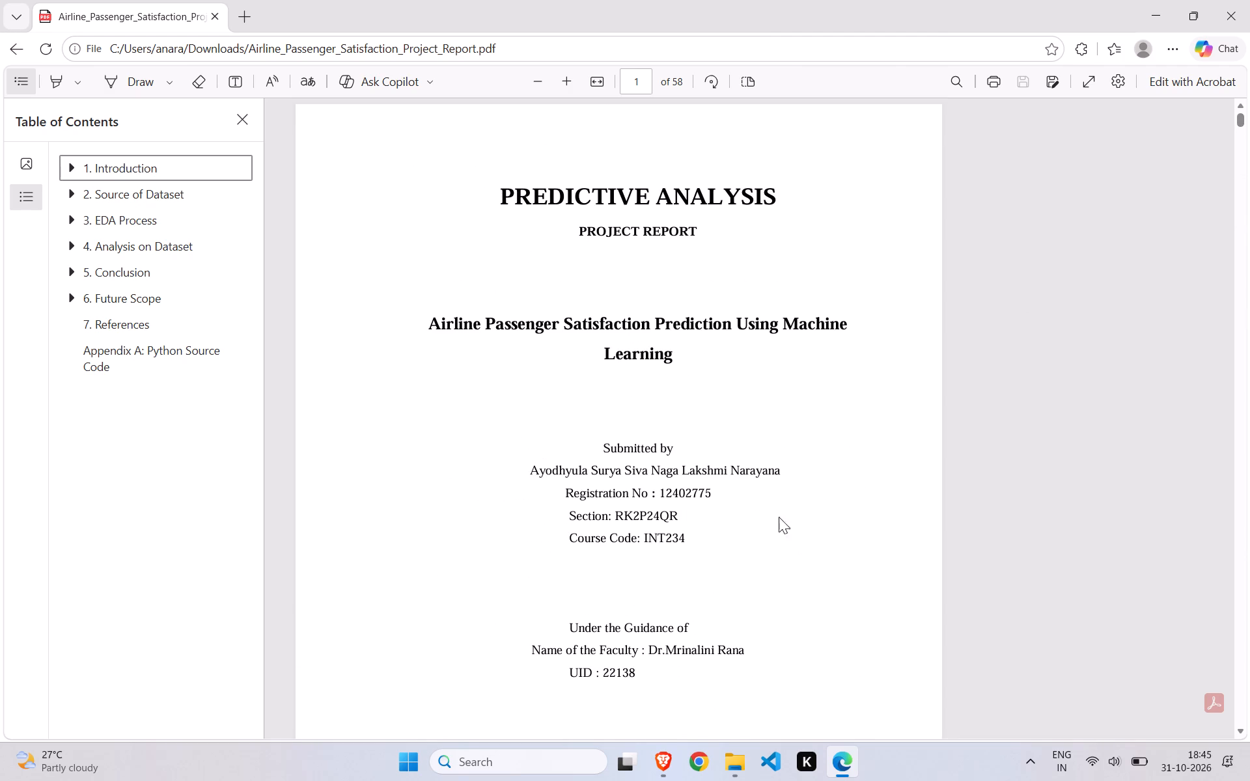
{"action": "scroll", "coordinate": [766, 560], "scroll_direction": "down", "scroll_amount": 6}
{"action": "scroll", "coordinate": [766, 560], "scroll_direction": "up", "scroll_amount": 6}
{"action": "scroll", "coordinate": [762, 559], "scroll_direction": "down", "scroll_amount": 5}
{"action": "scroll", "coordinate": [762, 559], "scroll_direction": "up", "scroll_amount": 2}
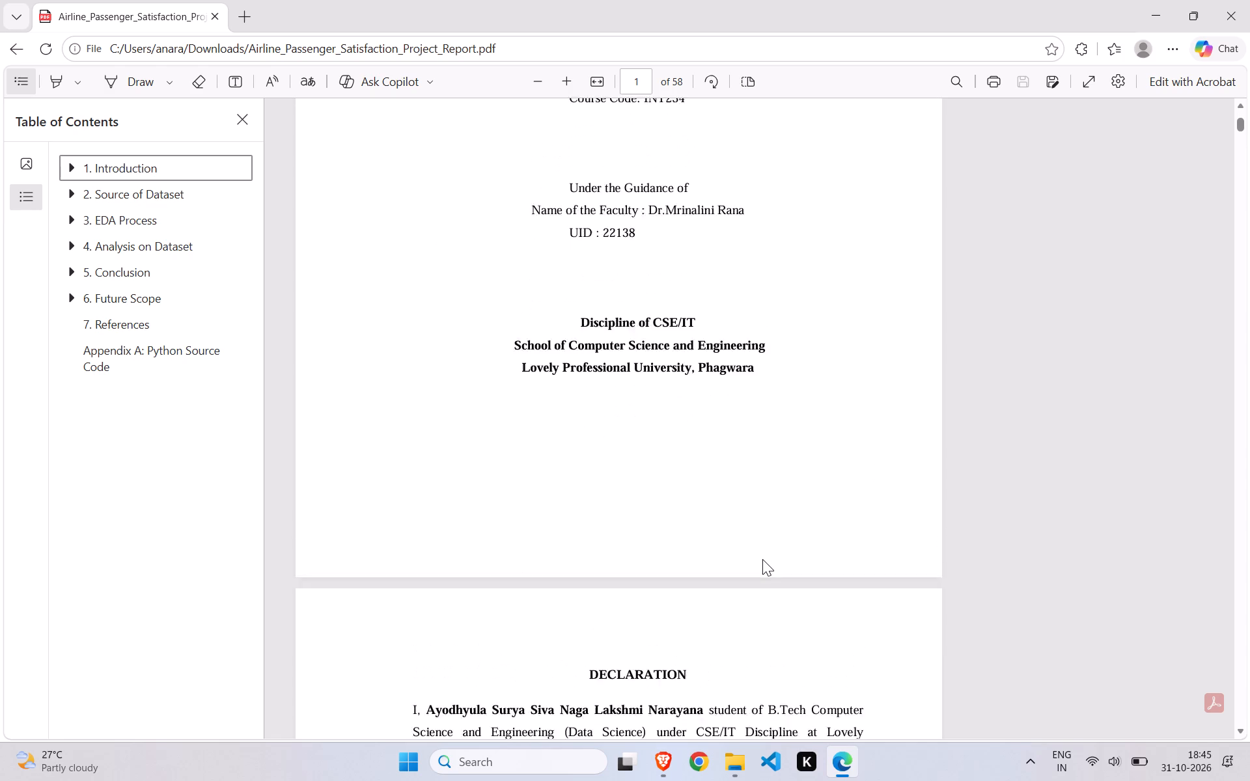
{"action": "scroll", "coordinate": [762, 559], "scroll_direction": "up", "scroll_amount": 2}
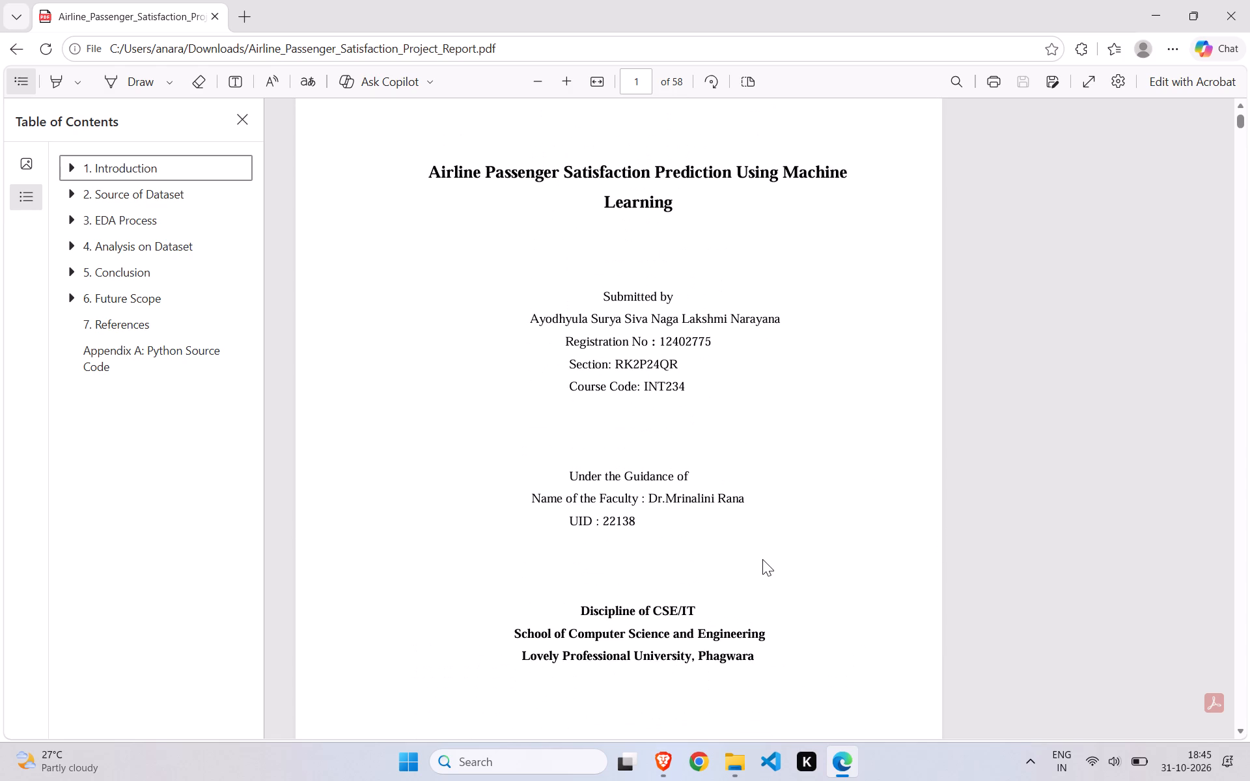
{"action": "scroll", "coordinate": [762, 559], "scroll_direction": "down", "scroll_amount": 3}
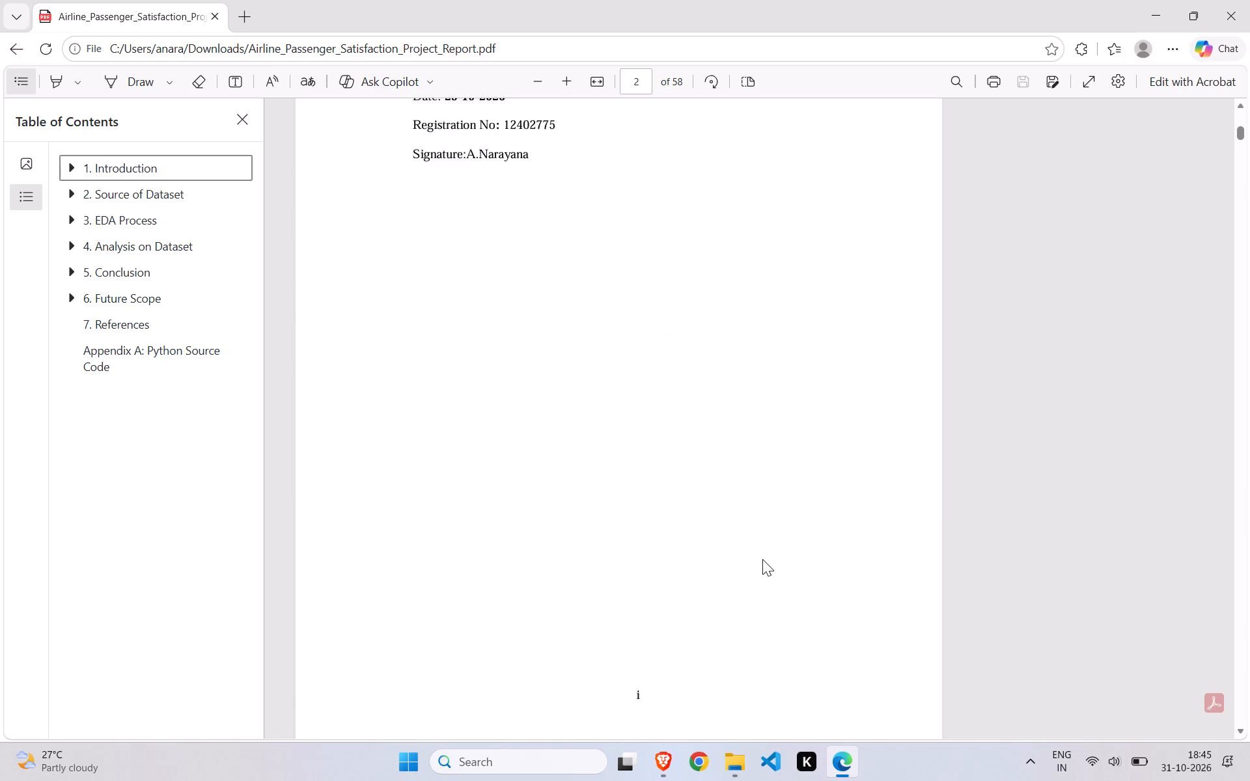
Skim the report from the declaration through the EDA and analysis chapters to the Python source code in Appendix A.
{"action": "scroll", "coordinate": [762, 559], "scroll_direction": "down", "scroll_amount": 20}
{"action": "scroll", "coordinate": [762, 559], "scroll_direction": "down", "scroll_amount": 3}
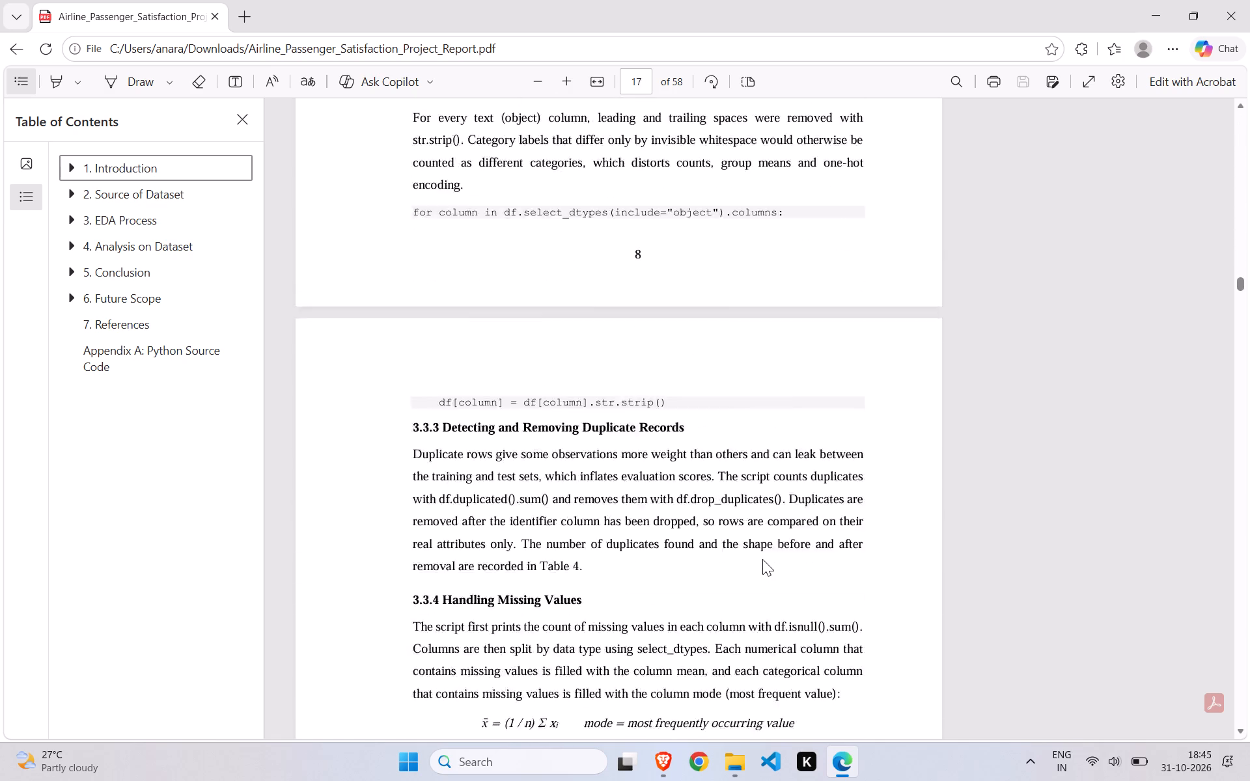
{"action": "scroll", "coordinate": [762, 559], "scroll_direction": "down", "scroll_amount": 20}
{"action": "scroll", "coordinate": [762, 559], "scroll_direction": "down", "scroll_amount": 3}
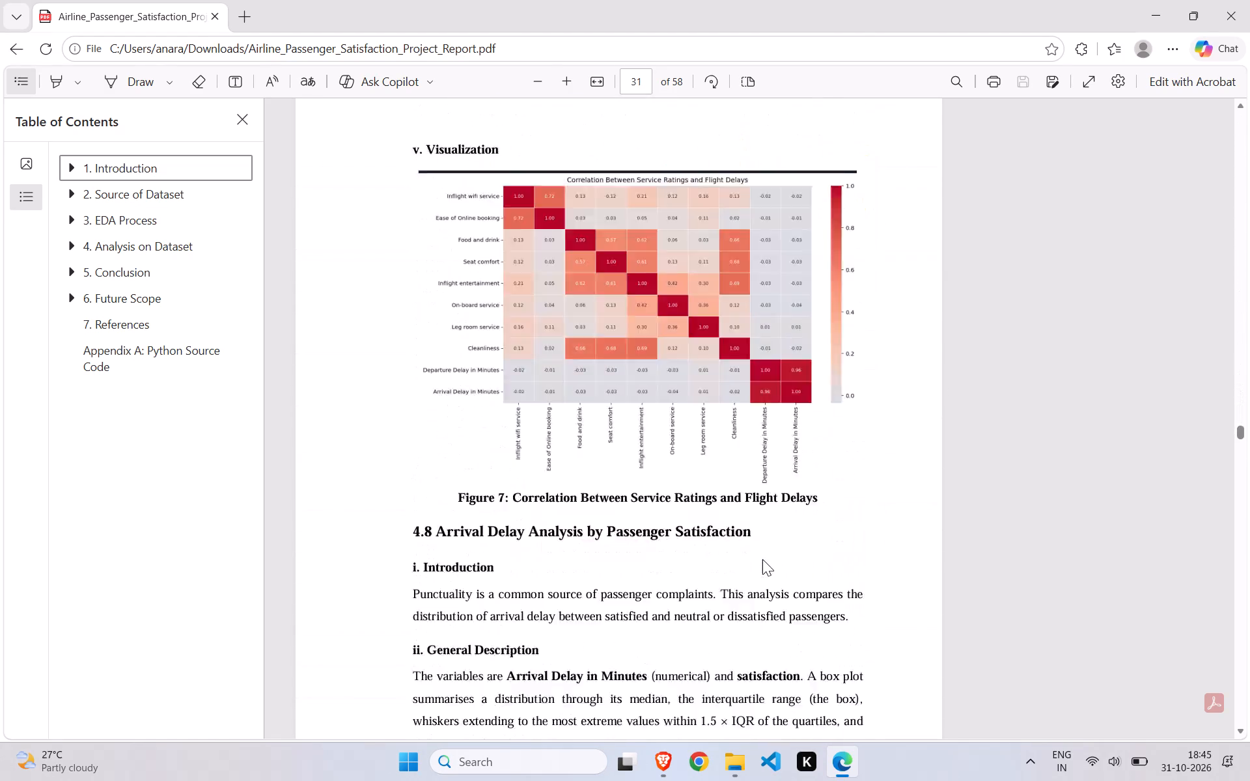
{"action": "scroll", "coordinate": [762, 559], "scroll_direction": "down", "scroll_amount": 16}
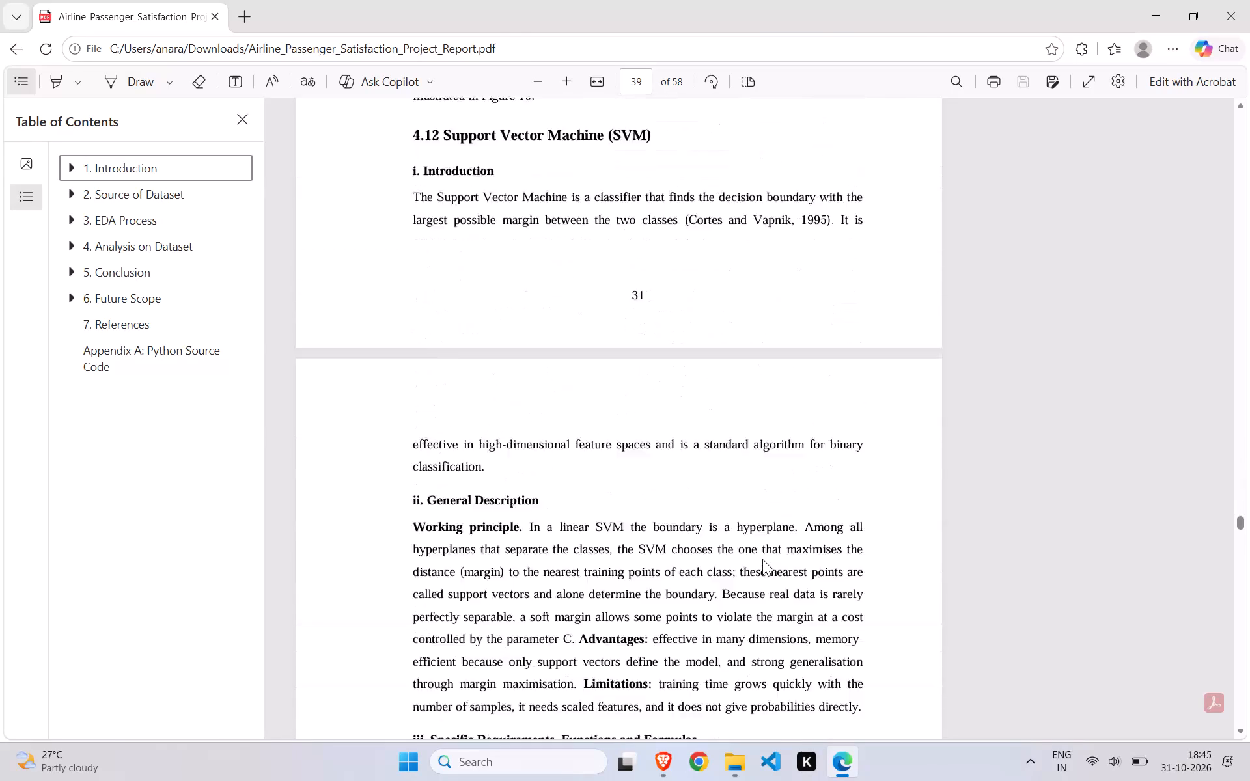
{"action": "scroll", "coordinate": [762, 559], "scroll_direction": "down", "scroll_amount": 17}
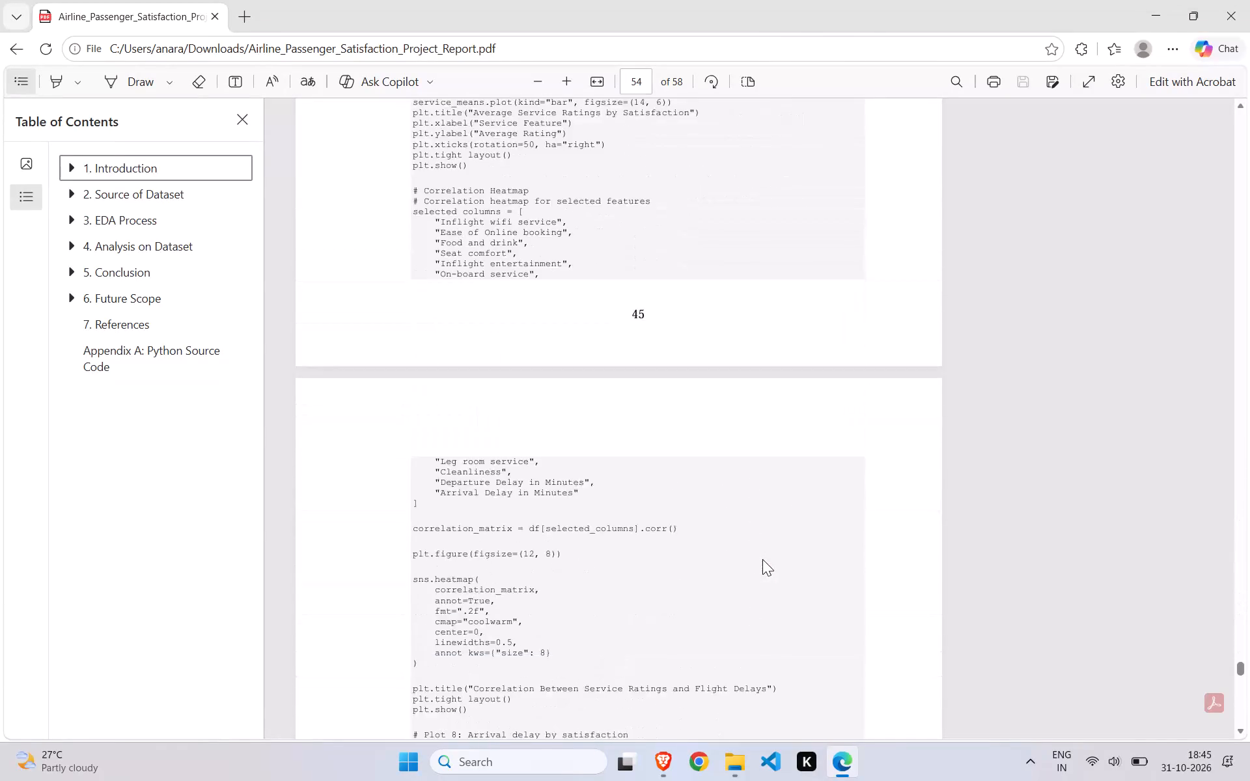
{"action": "scroll", "coordinate": [762, 559], "scroll_direction": "down", "scroll_amount": 2}
Go back to the Conclusion and Future Scope chapters and check the GitHub and LinkedIn links at the end of chapter 6.
{"action": "scroll", "coordinate": [762, 559], "scroll_direction": "up", "scroll_amount": 4}
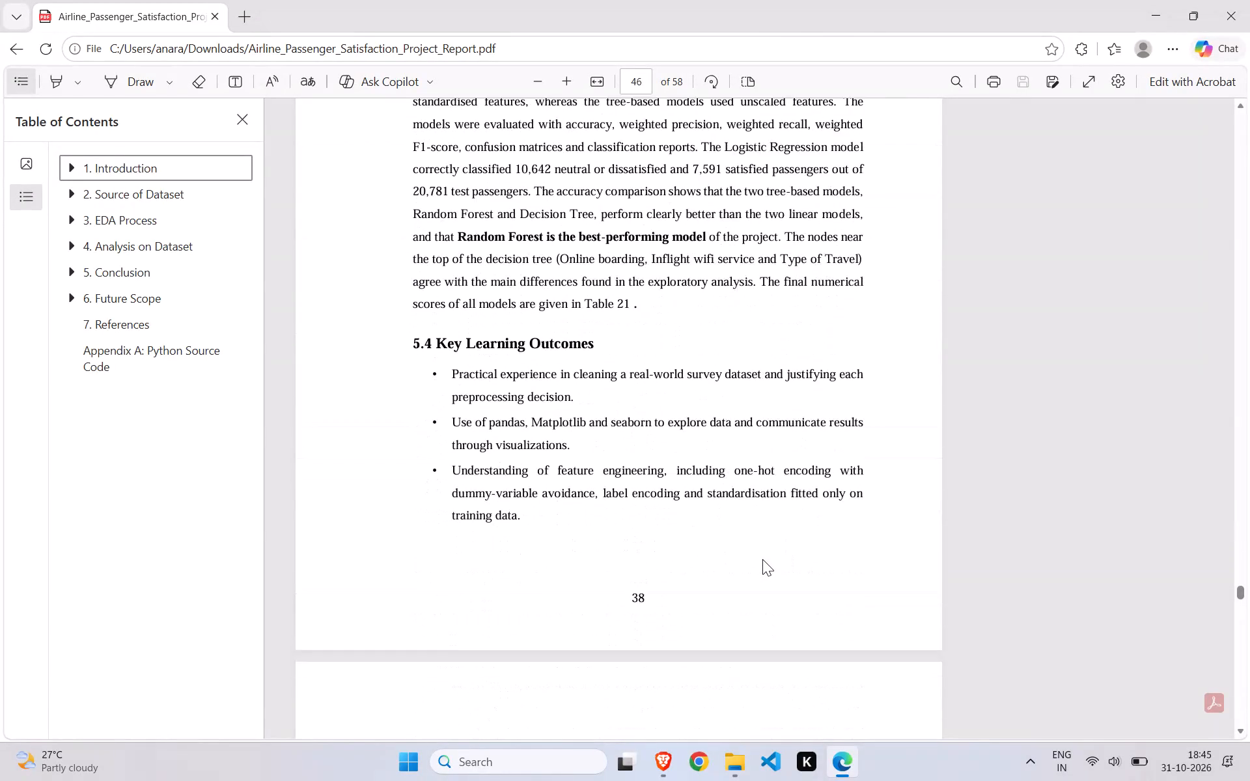
{"action": "scroll", "coordinate": [762, 559], "scroll_direction": "up", "scroll_amount": 3}
{"action": "scroll", "coordinate": [762, 559], "scroll_direction": "down", "scroll_amount": 12}
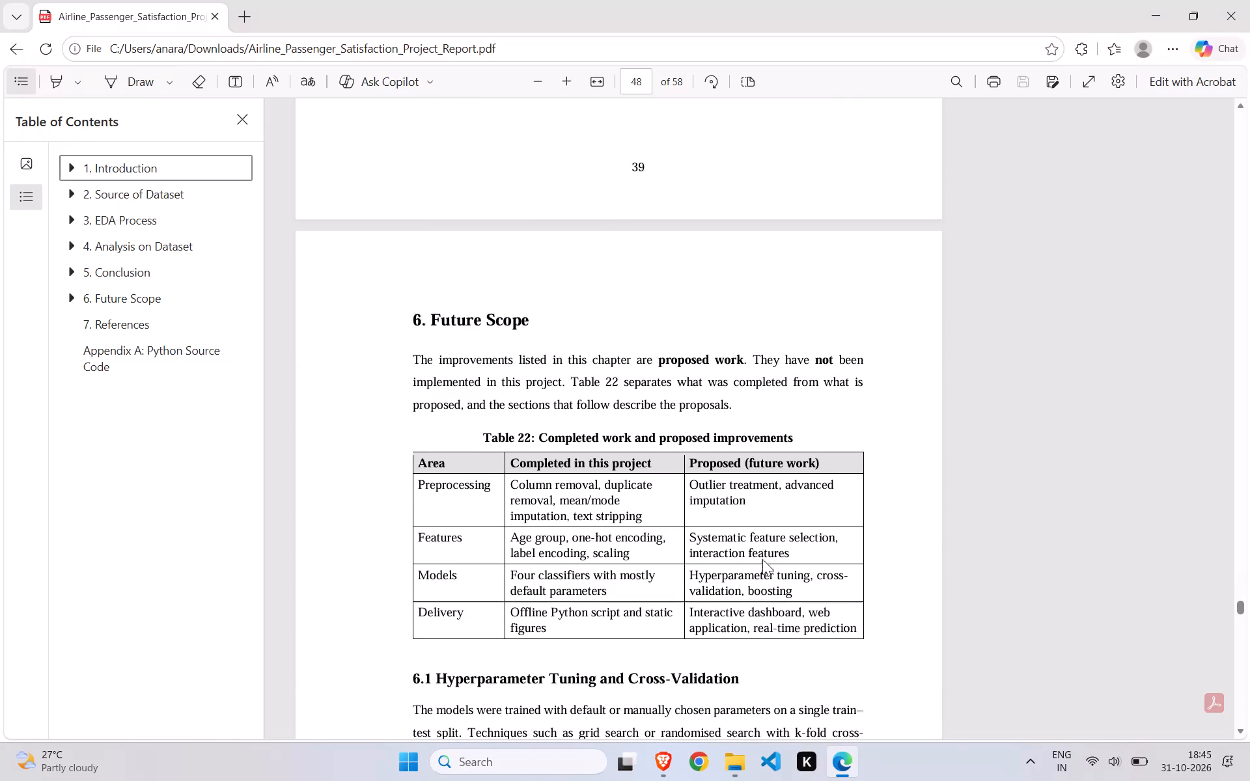
{"action": "scroll", "coordinate": [762, 559], "scroll_direction": "down", "scroll_amount": 4}
{"action": "scroll", "coordinate": [762, 559], "scroll_direction": "right", "scroll_amount": 2}
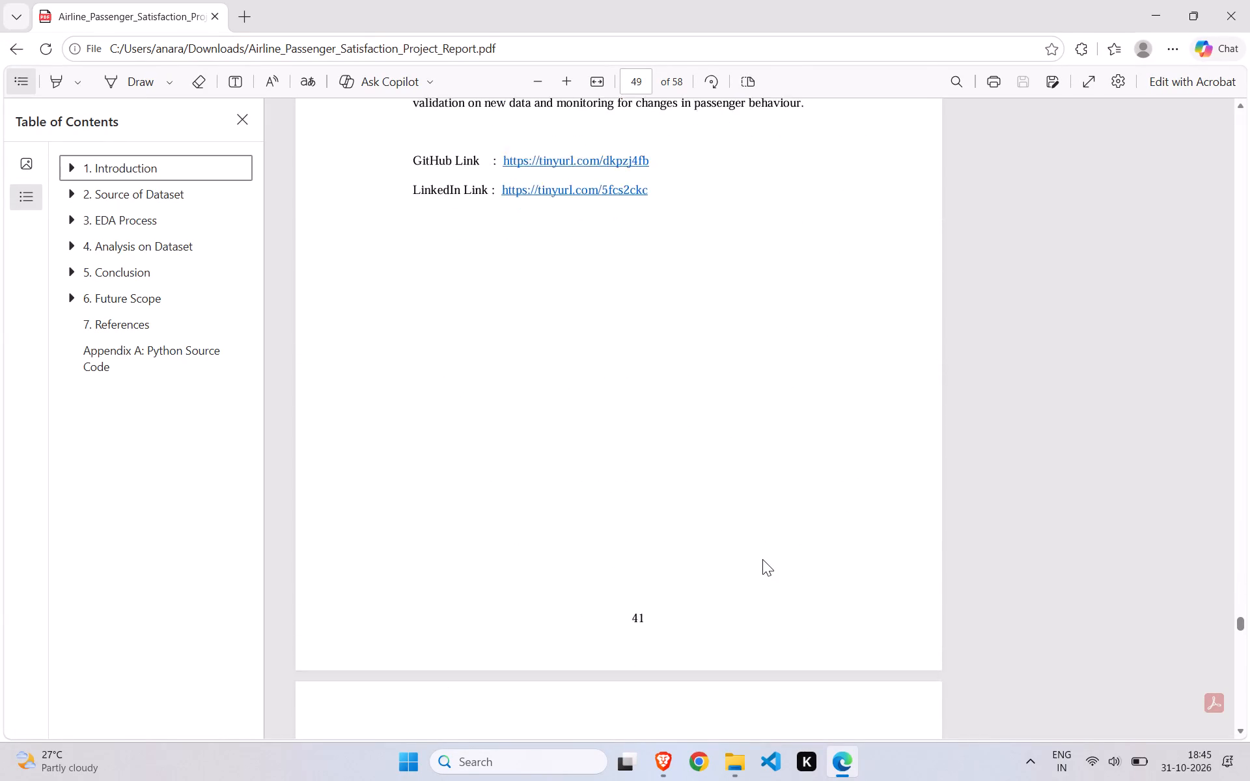
{"action": "scroll", "coordinate": [762, 559], "scroll_direction": "right", "scroll_amount": 2}
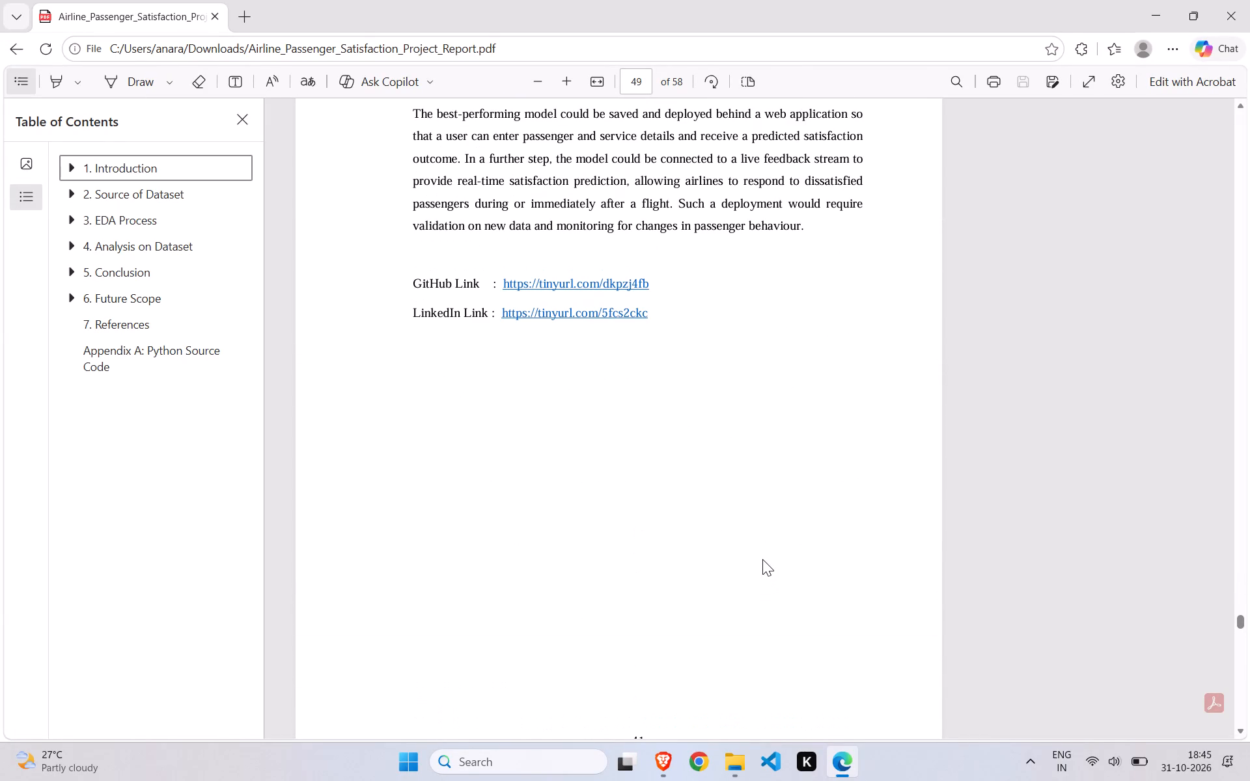
Examine the References list and the opening page of Appendix A: Python Source Code.
{"action": "scroll", "coordinate": [762, 559], "scroll_direction": "down", "scroll_amount": 8}
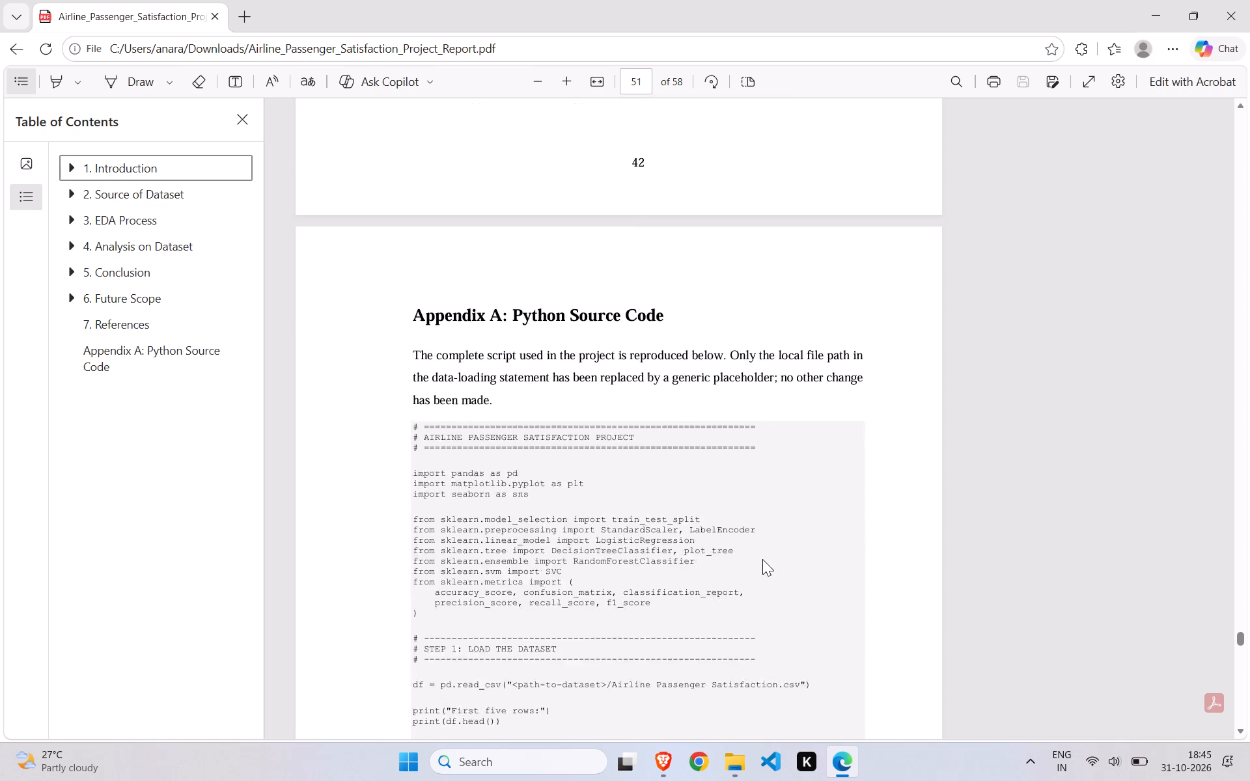
{"action": "scroll", "coordinate": [762, 559], "scroll_direction": "down", "scroll_amount": 4}
{"action": "scroll", "coordinate": [762, 559], "scroll_direction": "up", "scroll_amount": 7}
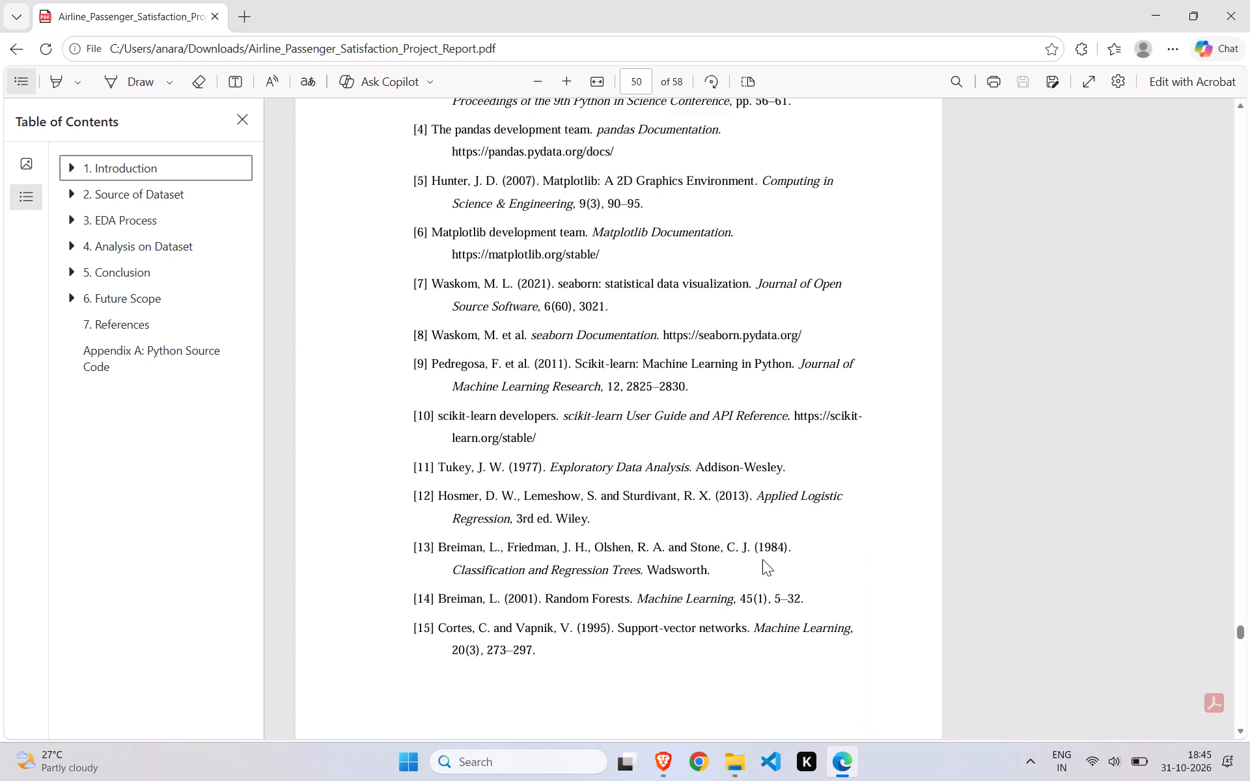
{"action": "scroll", "coordinate": [762, 559], "scroll_direction": "up", "scroll_amount": 8}
{"action": "scroll", "coordinate": [762, 559], "scroll_direction": "down", "scroll_amount": 13}
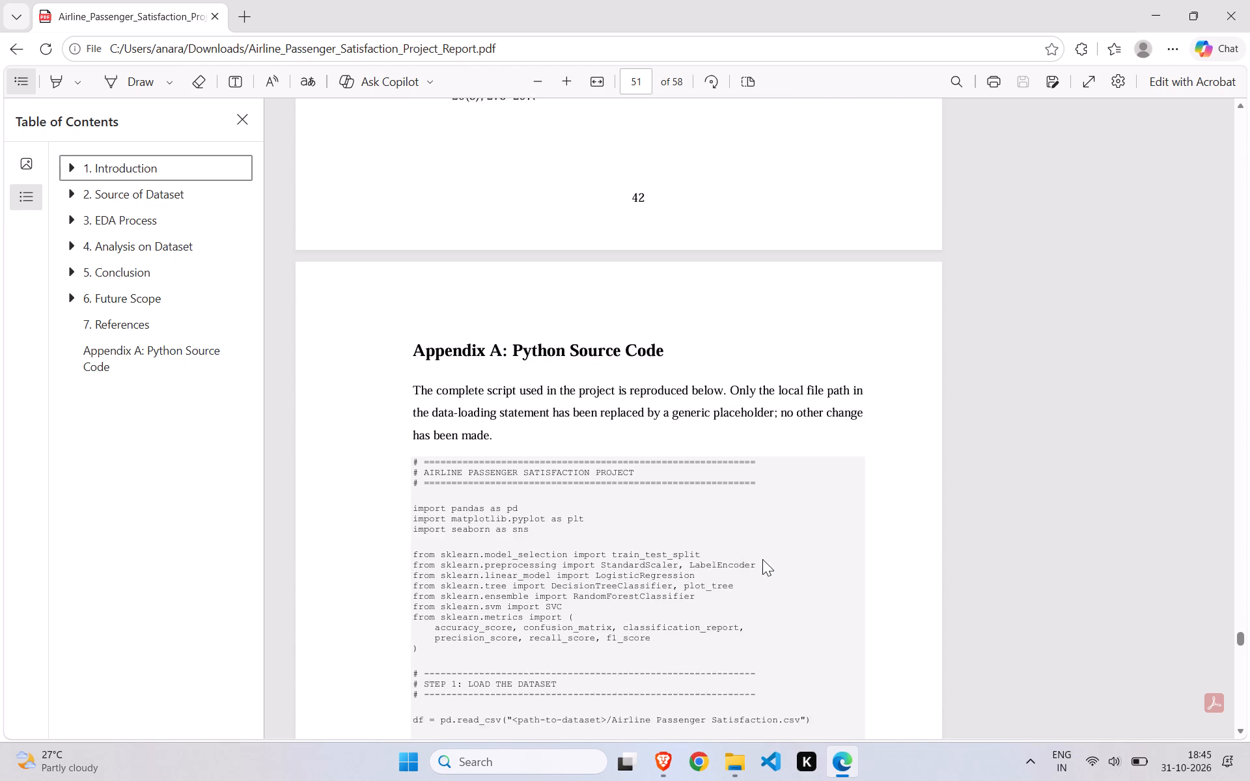
{"action": "scroll", "coordinate": [762, 559], "scroll_direction": "down", "scroll_amount": 1}
{"action": "scroll", "coordinate": [762, 559], "scroll_direction": "up", "scroll_amount": 1}
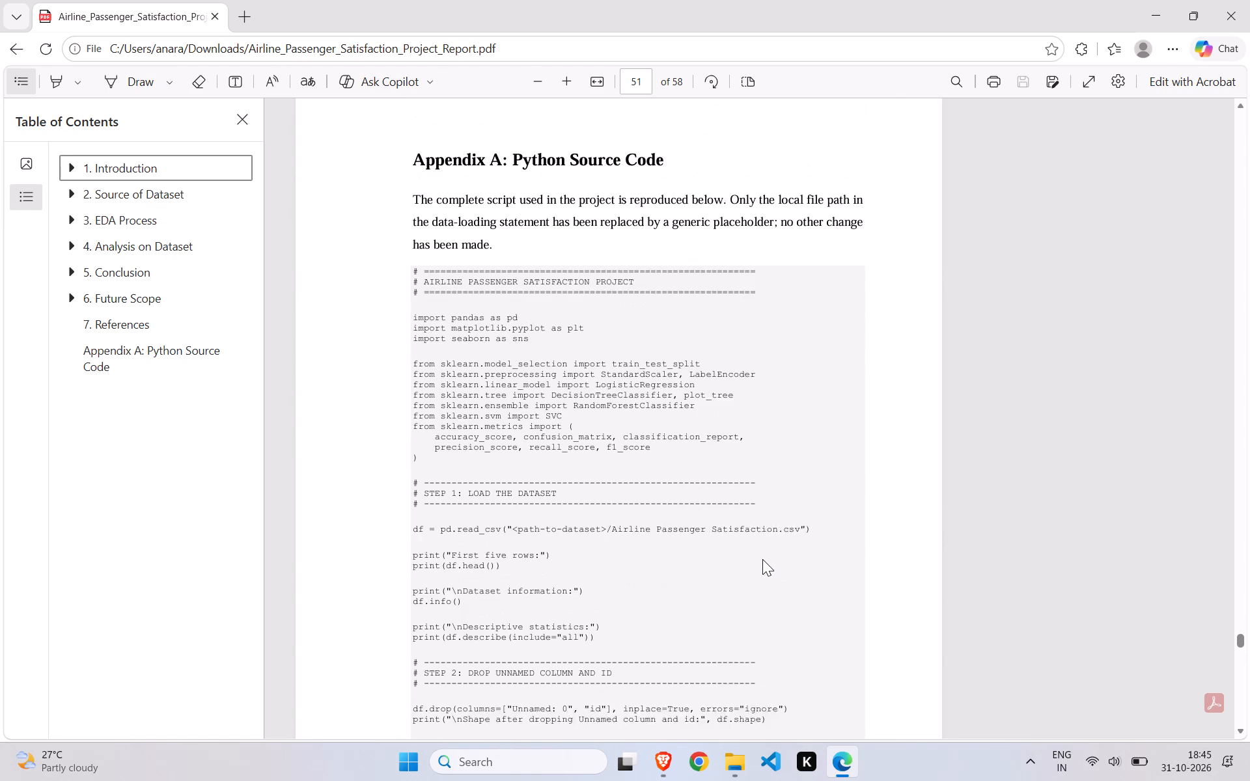
{"action": "scroll", "coordinate": [762, 559], "scroll_direction": "up", "scroll_amount": 2}
{"action": "scroll", "coordinate": [762, 559], "scroll_direction": "down", "scroll_amount": 7}
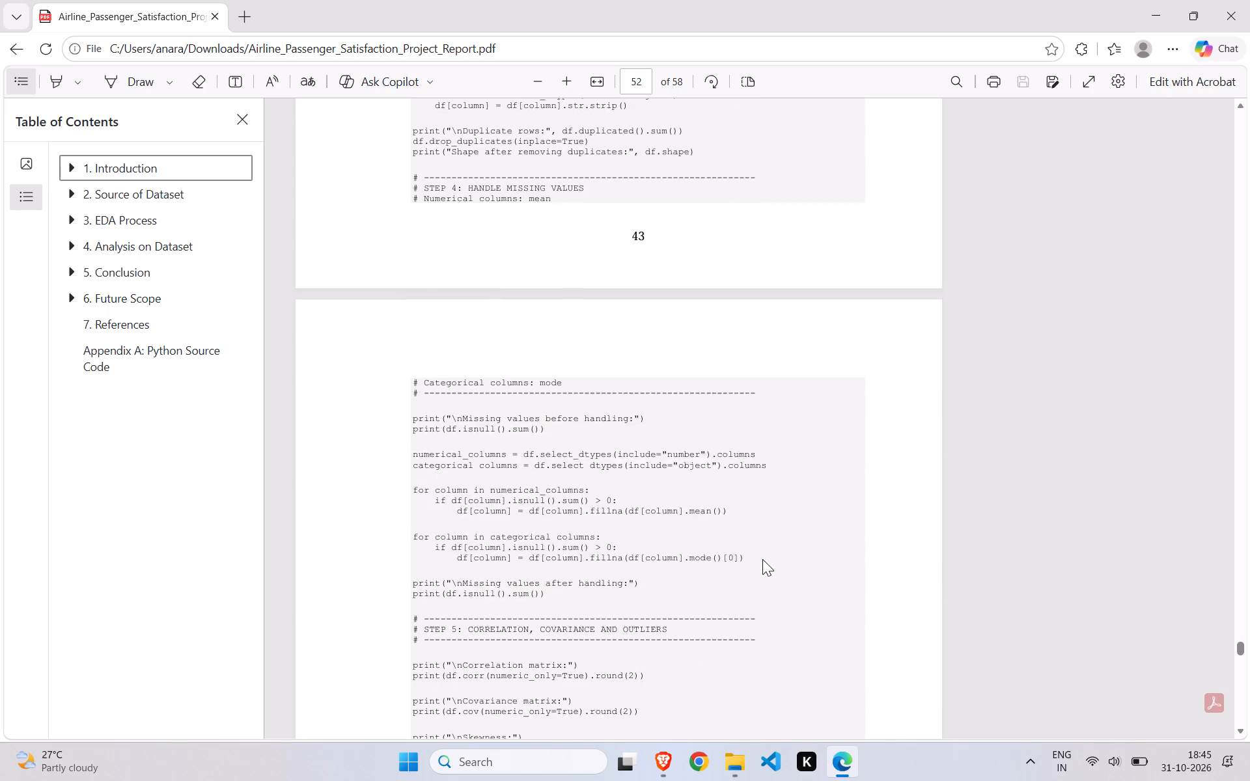
Look through the Appendix A code for missing values, the plots, the correlation heatmap and the five project objectives.
{"action": "scroll", "coordinate": [762, 559], "scroll_direction": "down", "scroll_amount": 6}
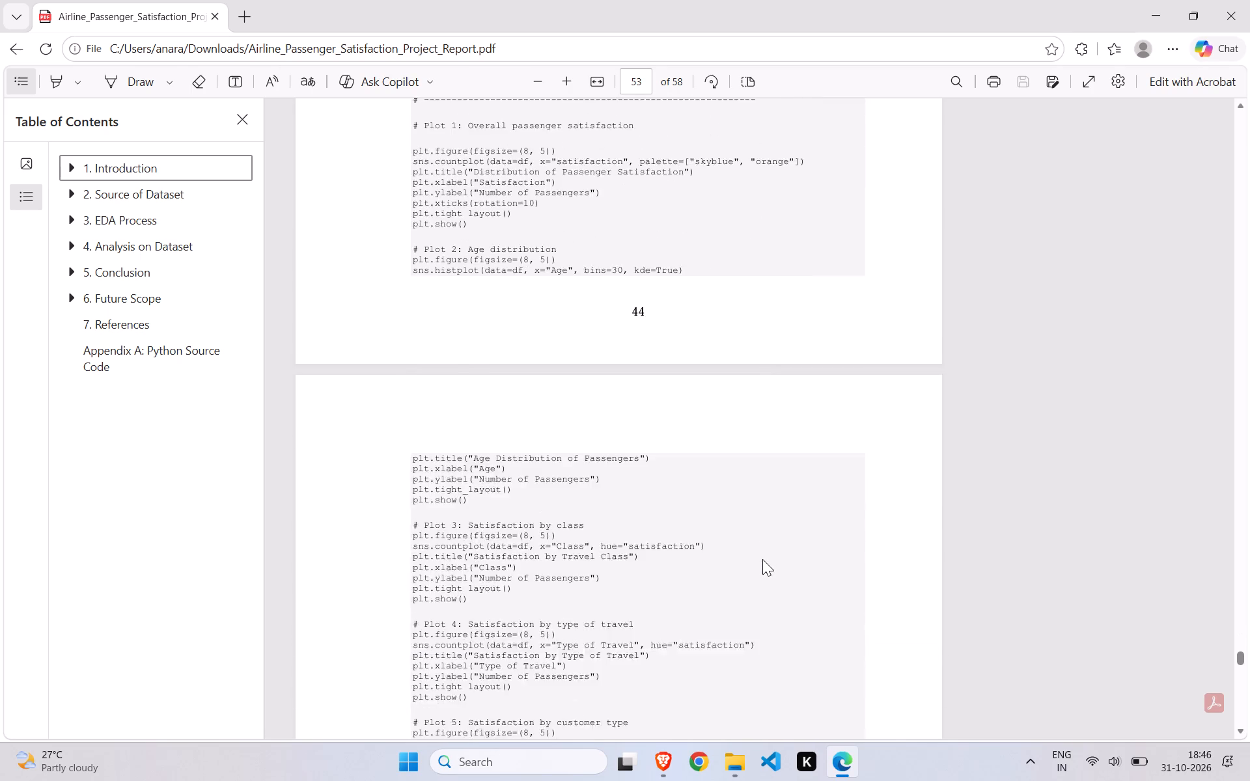
{"action": "scroll", "coordinate": [762, 559], "scroll_direction": "down", "scroll_amount": 6}
{"action": "scroll", "coordinate": [762, 559], "scroll_direction": "up", "scroll_amount": 1}
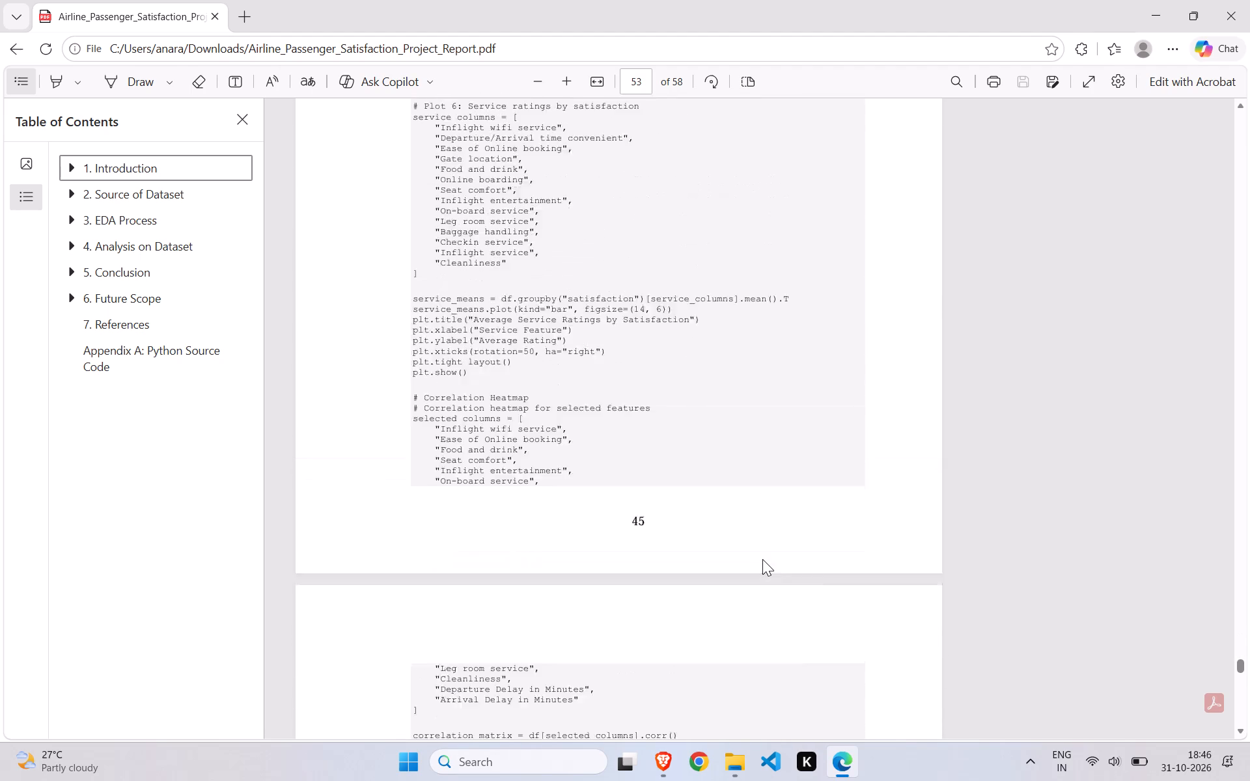
{"action": "scroll", "coordinate": [762, 559], "scroll_direction": "up", "scroll_amount": 1}
{"action": "scroll", "coordinate": [762, 559], "scroll_direction": "down", "scroll_amount": 2}
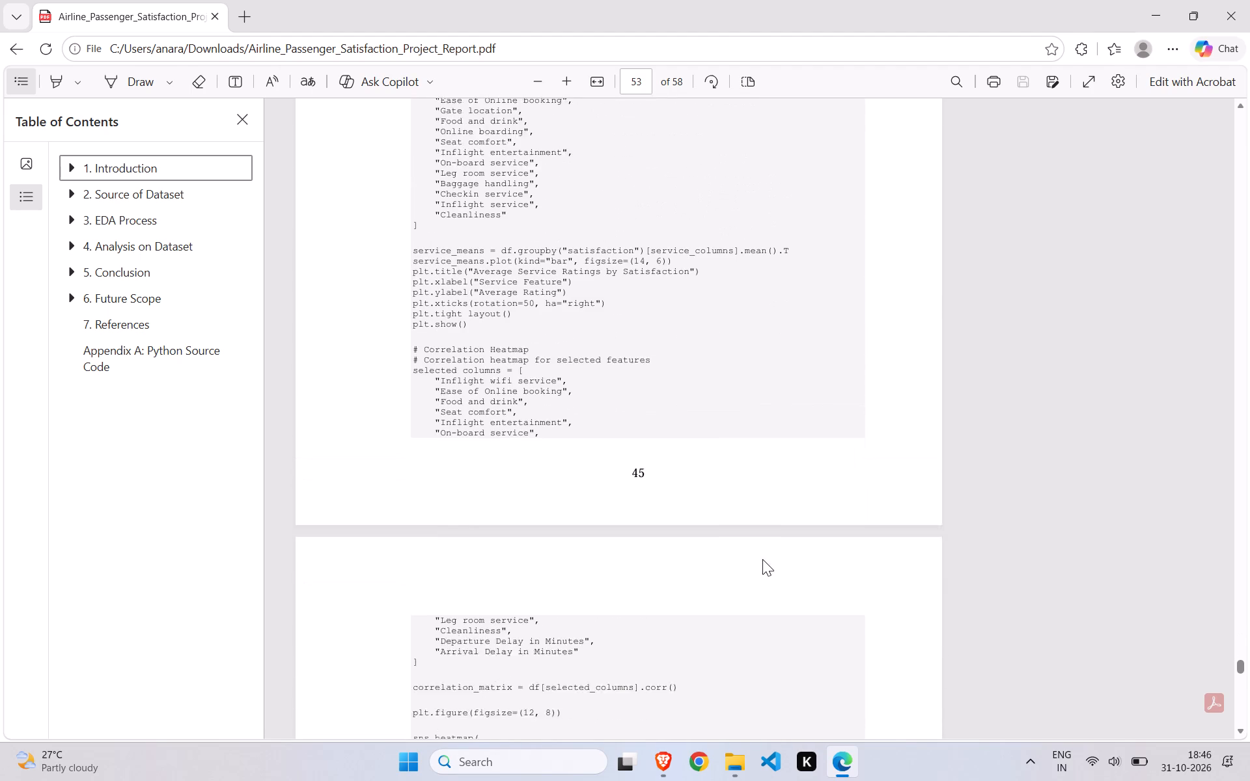
{"action": "scroll", "coordinate": [762, 559], "scroll_direction": "down", "scroll_amount": 7}
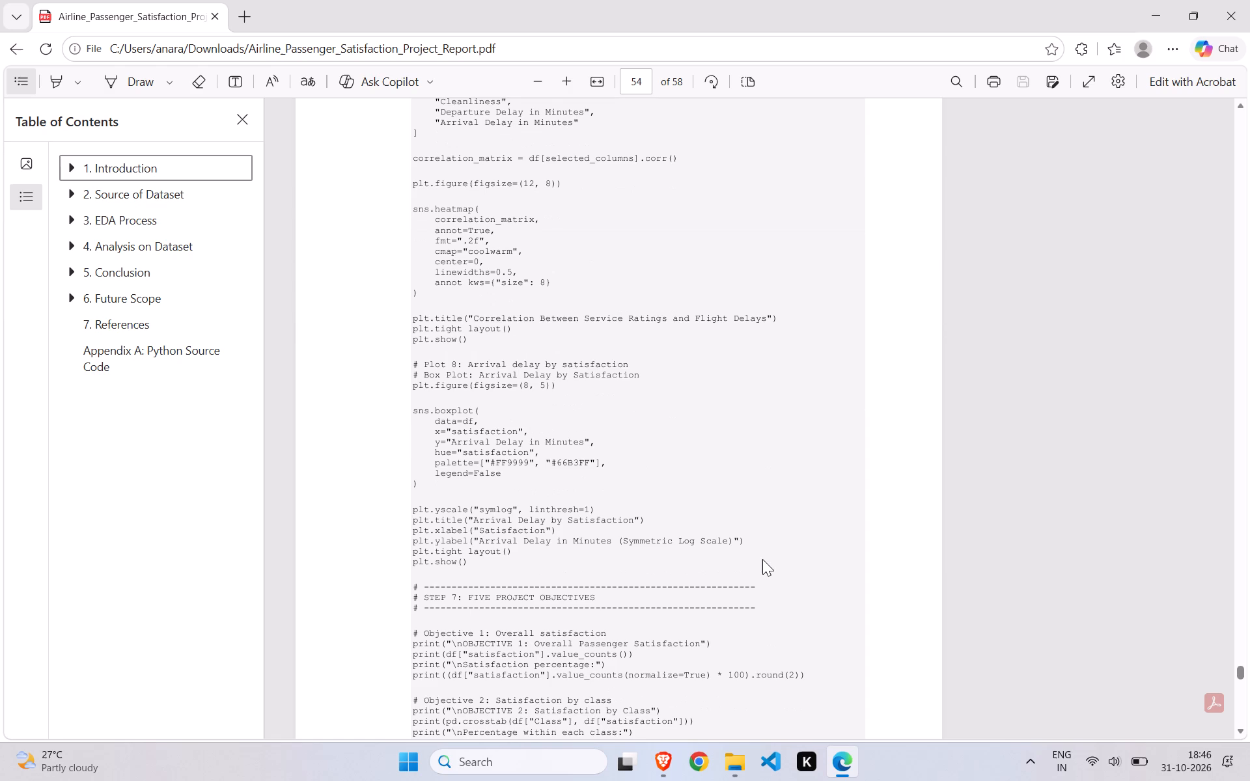
{"action": "scroll", "coordinate": [762, 559], "scroll_direction": "down", "scroll_amount": 3}
Recheck the Random Forest section and its result tables, and the model training and comparison code in Appendix A.
{"action": "scroll", "coordinate": [762, 559], "scroll_direction": "up", "scroll_amount": 13}
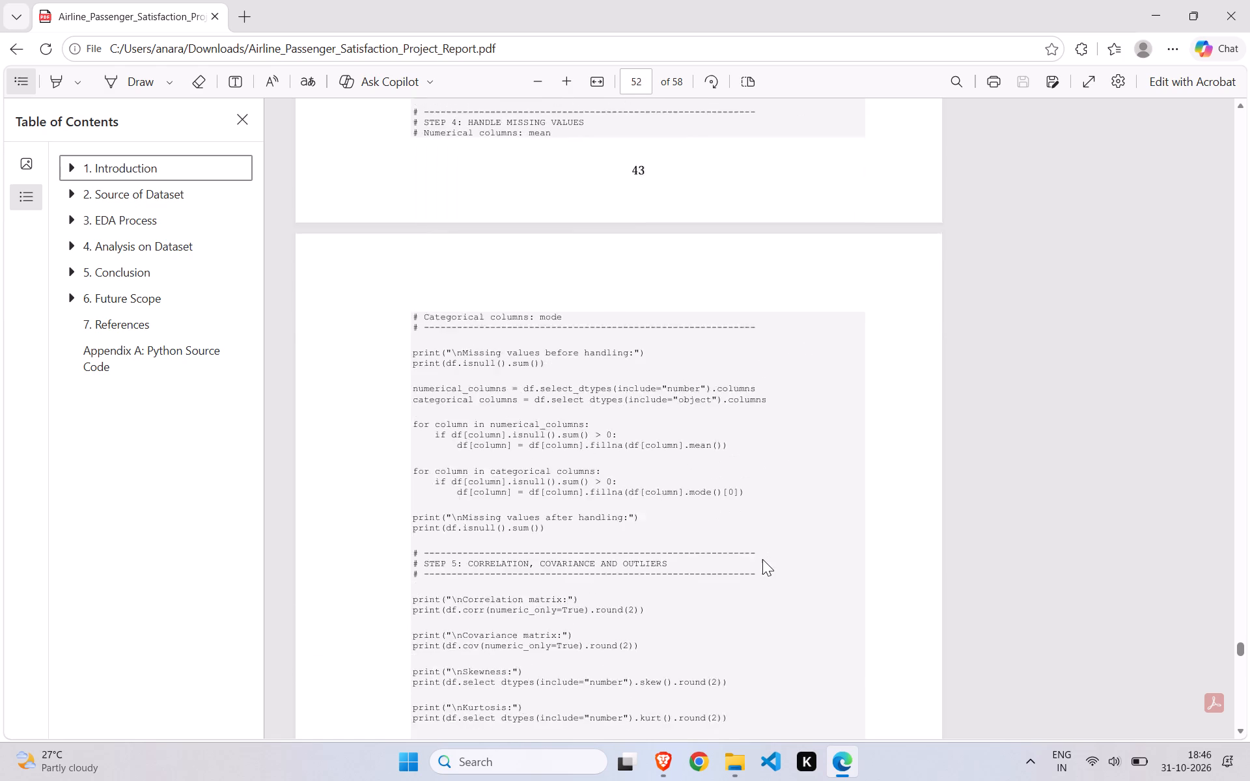
{"action": "scroll", "coordinate": [762, 559], "scroll_direction": "up", "scroll_amount": 20}
{"action": "scroll", "coordinate": [762, 559], "scroll_direction": "up", "scroll_amount": 9}
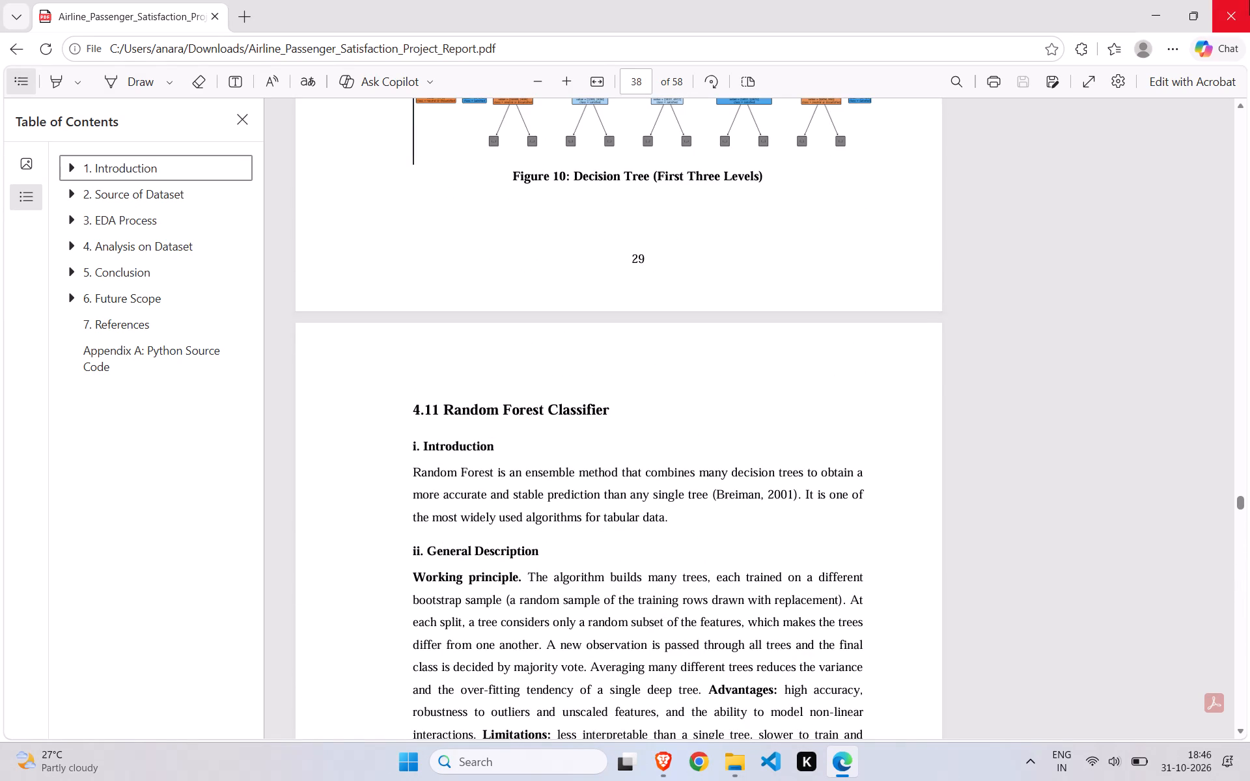
{"action": "scroll", "coordinate": [674, 499], "scroll_direction": "down", "scroll_amount": 6}
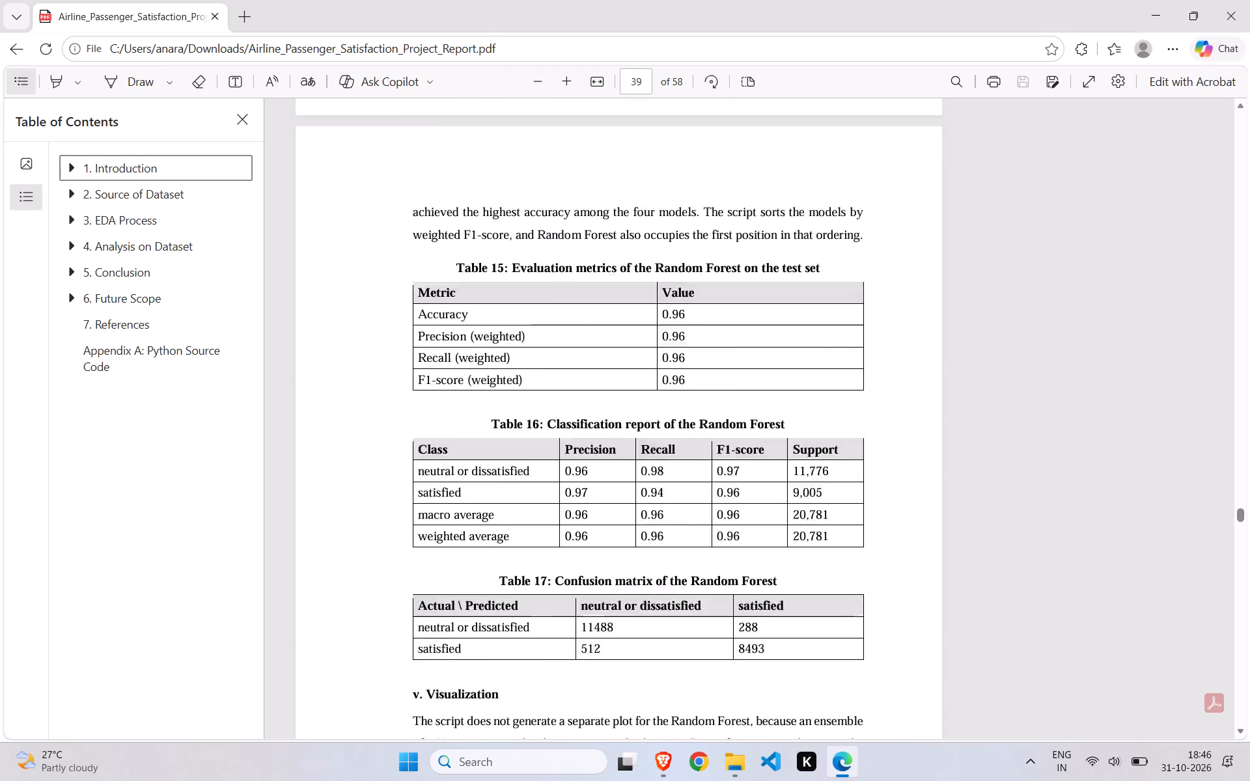
{"action": "scroll", "coordinate": [674, 499], "scroll_direction": "down", "scroll_amount": 20}
{"action": "scroll", "coordinate": [674, 499], "scroll_direction": "down", "scroll_amount": 9}
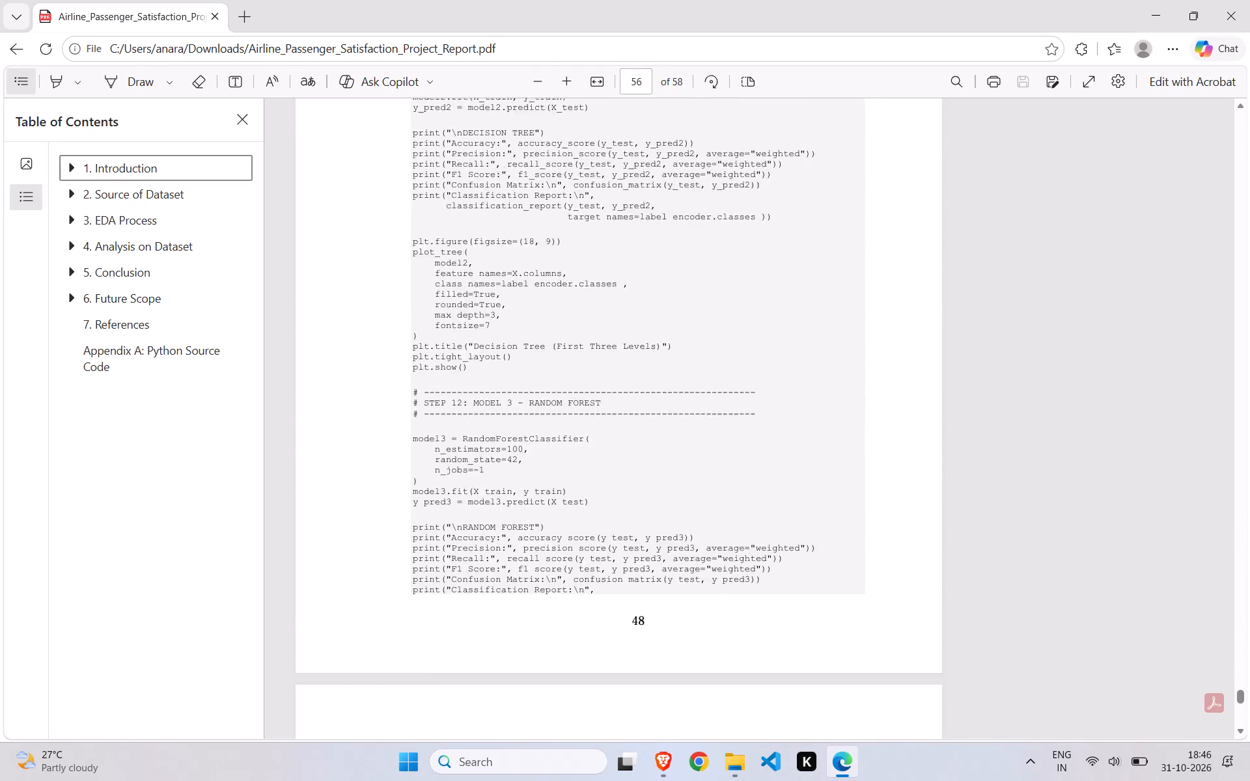
{"action": "scroll", "coordinate": [674, 499], "scroll_direction": "up", "scroll_amount": 1}
{"action": "scroll", "coordinate": [674, 499], "scroll_direction": "down", "scroll_amount": 6}
{"action": "scroll", "coordinate": [674, 499], "scroll_direction": "up", "scroll_amount": 2}
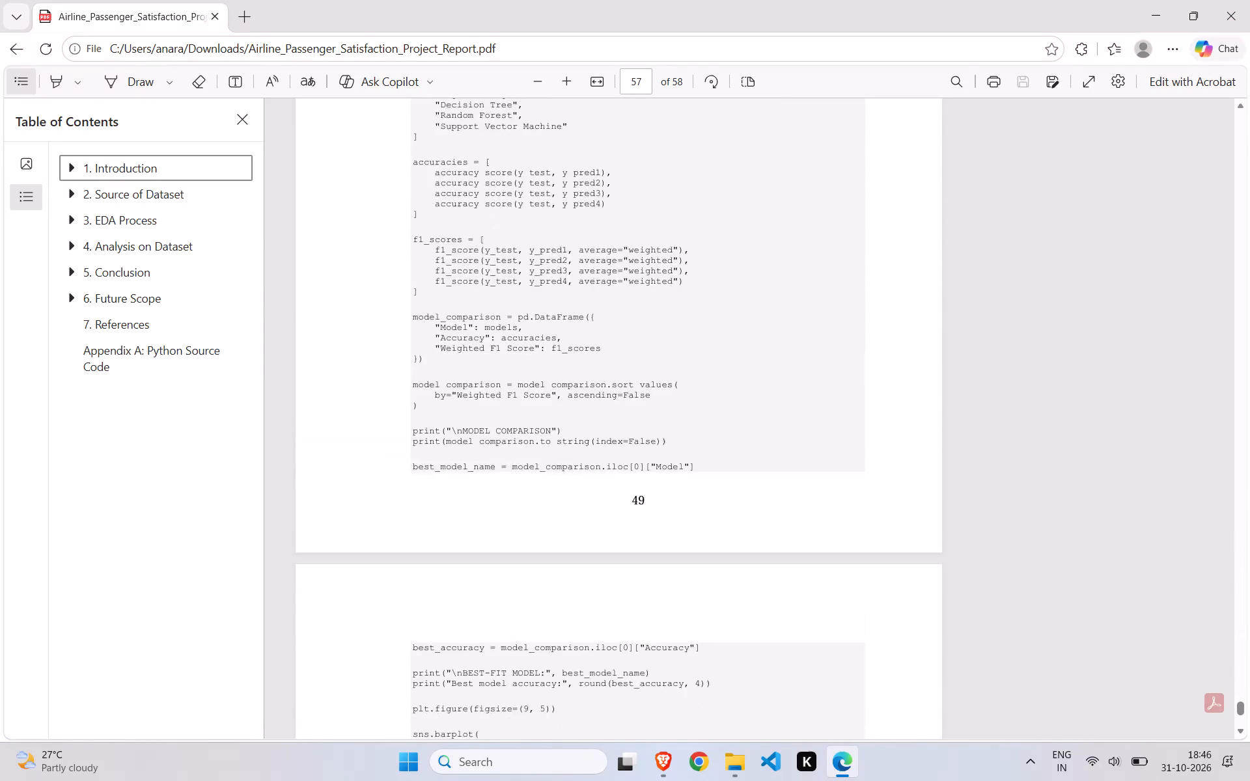
{"action": "scroll", "coordinate": [674, 499], "scroll_direction": "up", "scroll_amount": 2}
{"action": "left_click", "coordinate": [675, 506]}
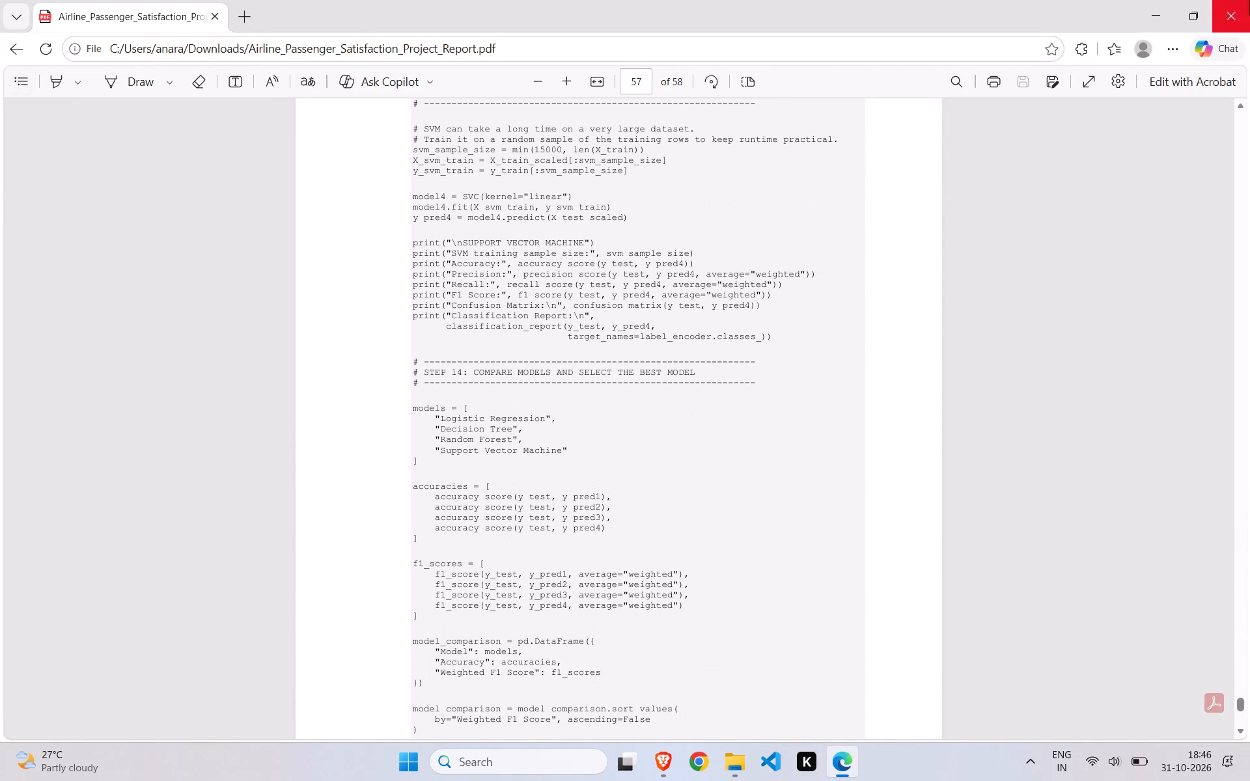
Close the PDF report and switch to the Brave browser showing the university dashboard with the pending INT234 assignment.
{"action": "left_click", "coordinate": [1249, 0]}
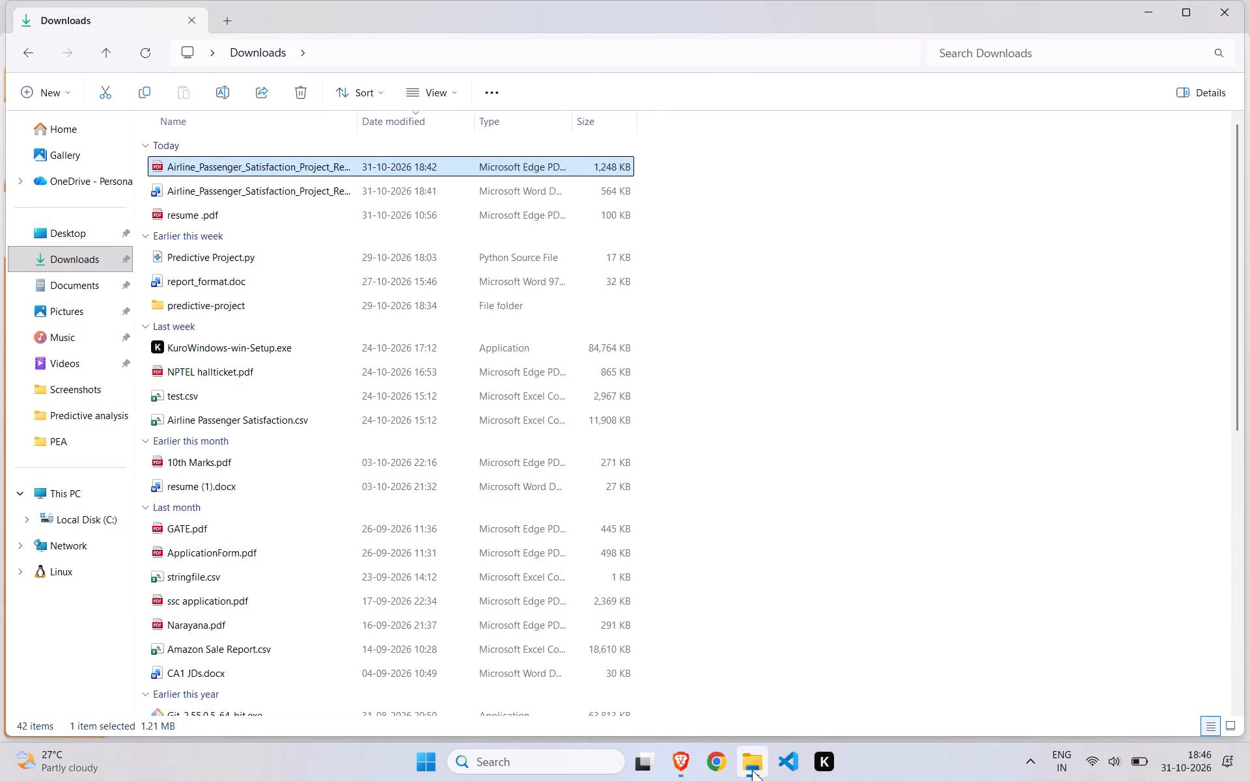
{"action": "left_click", "coordinate": [682, 763]}
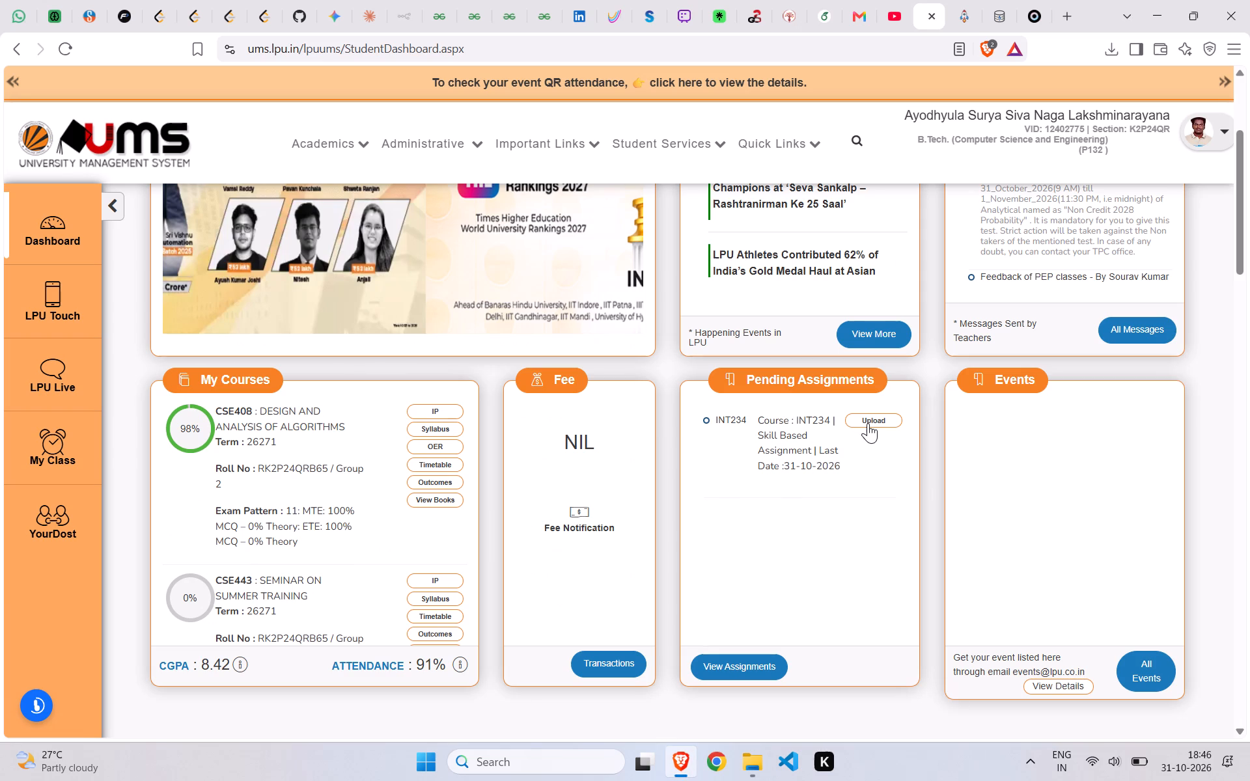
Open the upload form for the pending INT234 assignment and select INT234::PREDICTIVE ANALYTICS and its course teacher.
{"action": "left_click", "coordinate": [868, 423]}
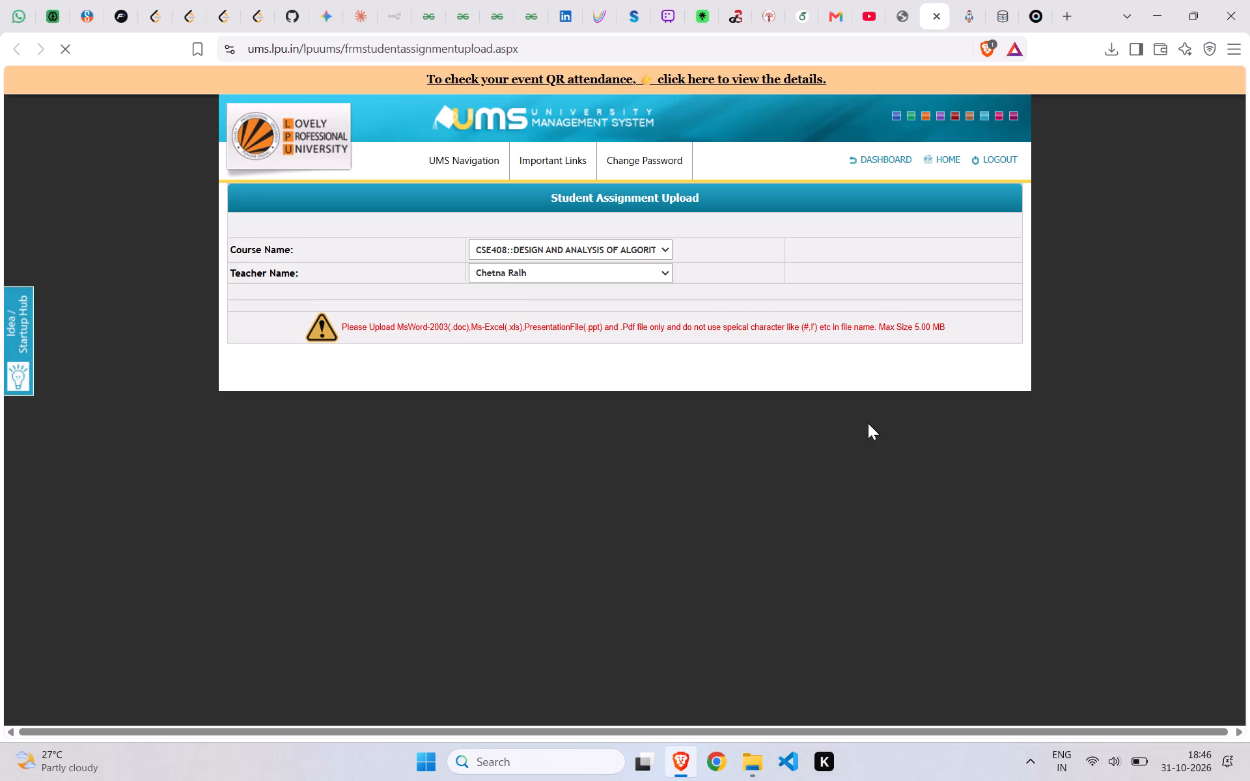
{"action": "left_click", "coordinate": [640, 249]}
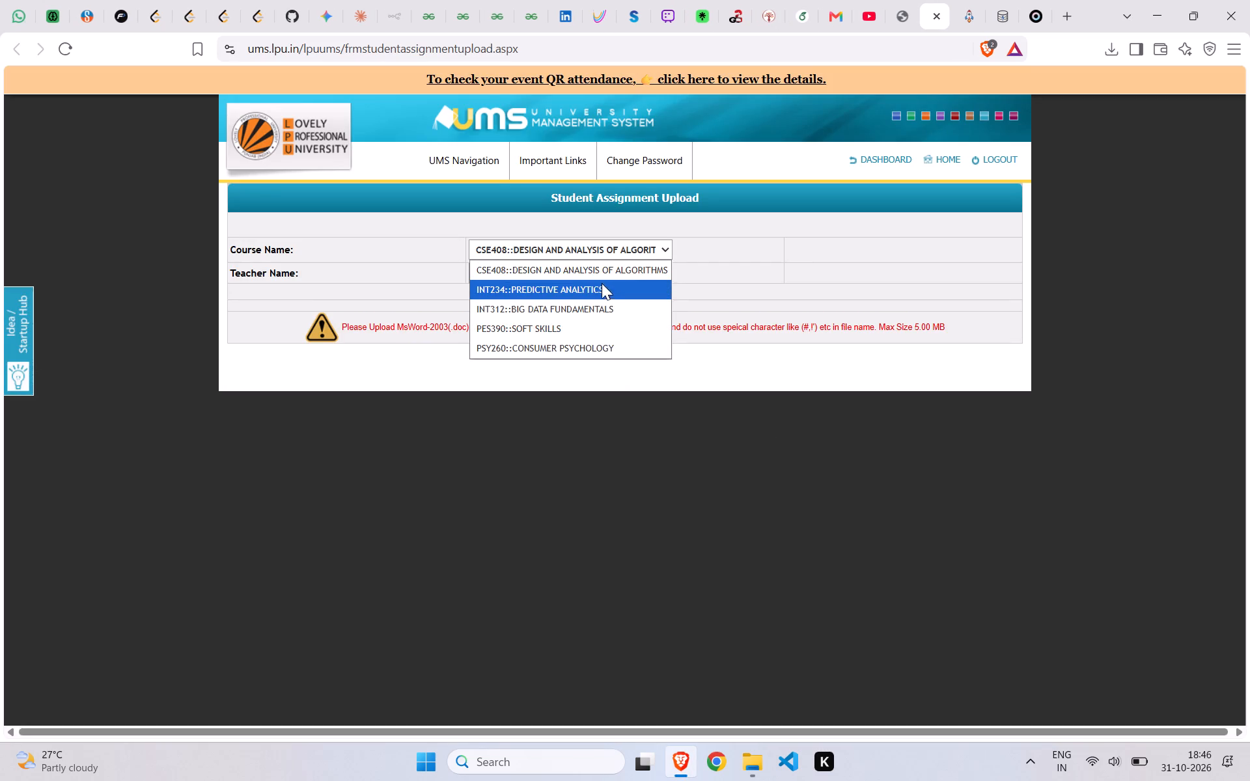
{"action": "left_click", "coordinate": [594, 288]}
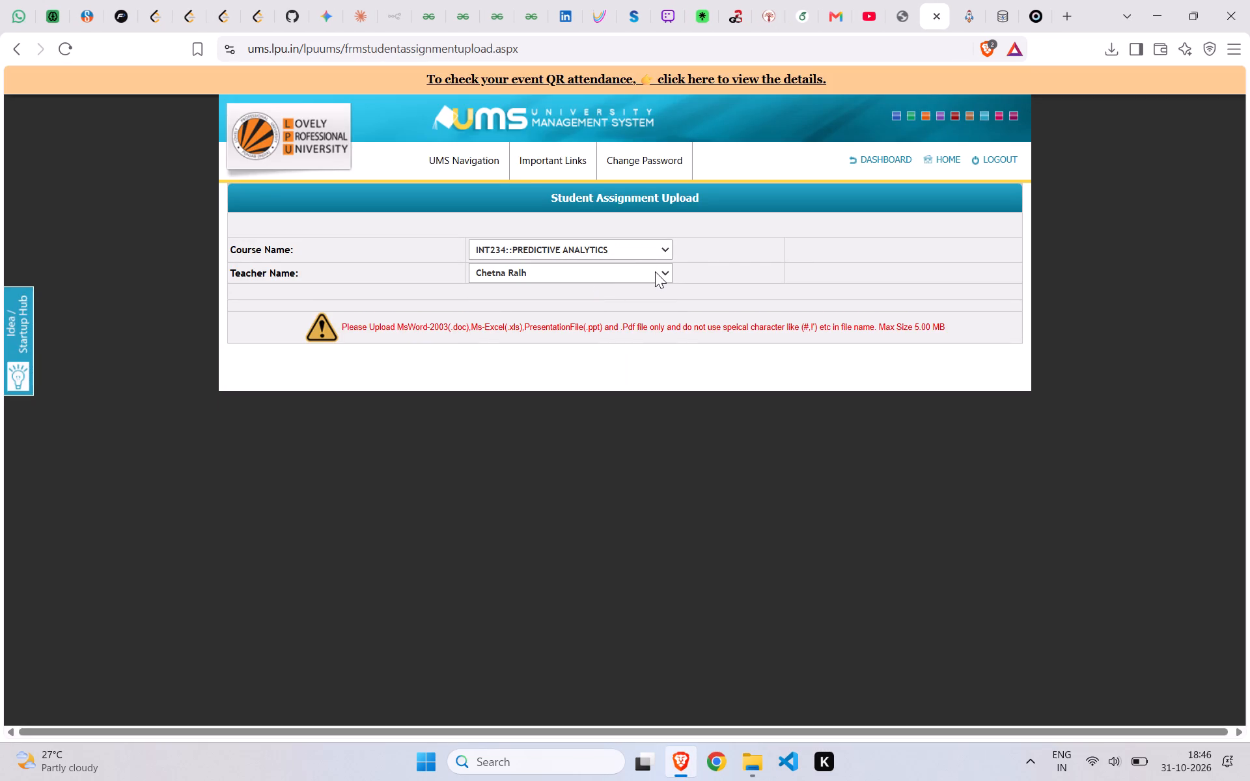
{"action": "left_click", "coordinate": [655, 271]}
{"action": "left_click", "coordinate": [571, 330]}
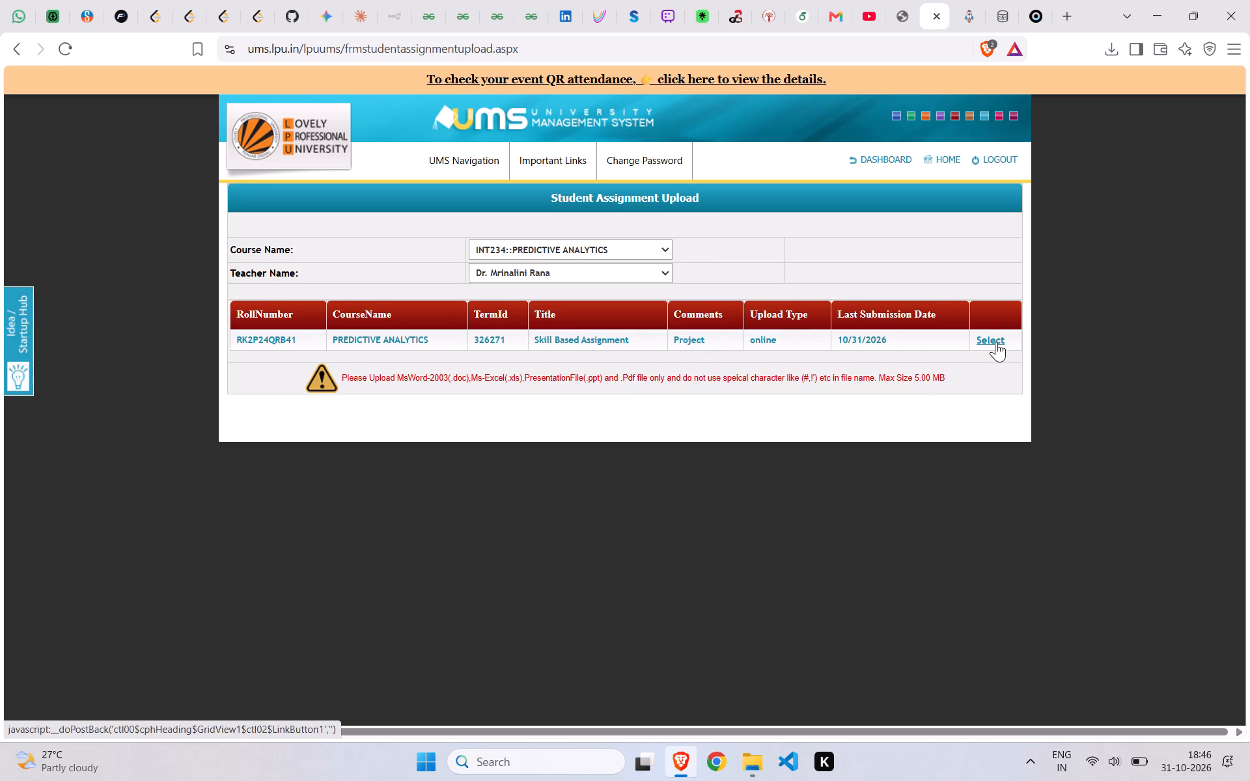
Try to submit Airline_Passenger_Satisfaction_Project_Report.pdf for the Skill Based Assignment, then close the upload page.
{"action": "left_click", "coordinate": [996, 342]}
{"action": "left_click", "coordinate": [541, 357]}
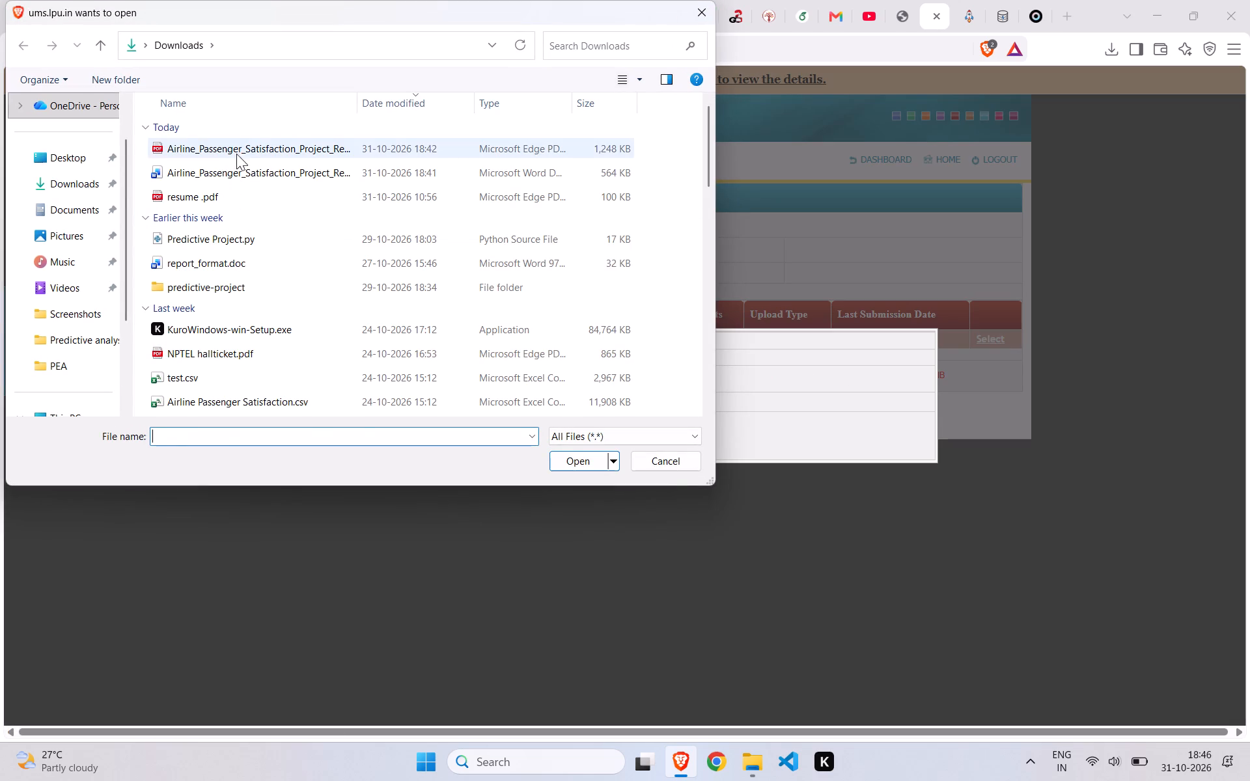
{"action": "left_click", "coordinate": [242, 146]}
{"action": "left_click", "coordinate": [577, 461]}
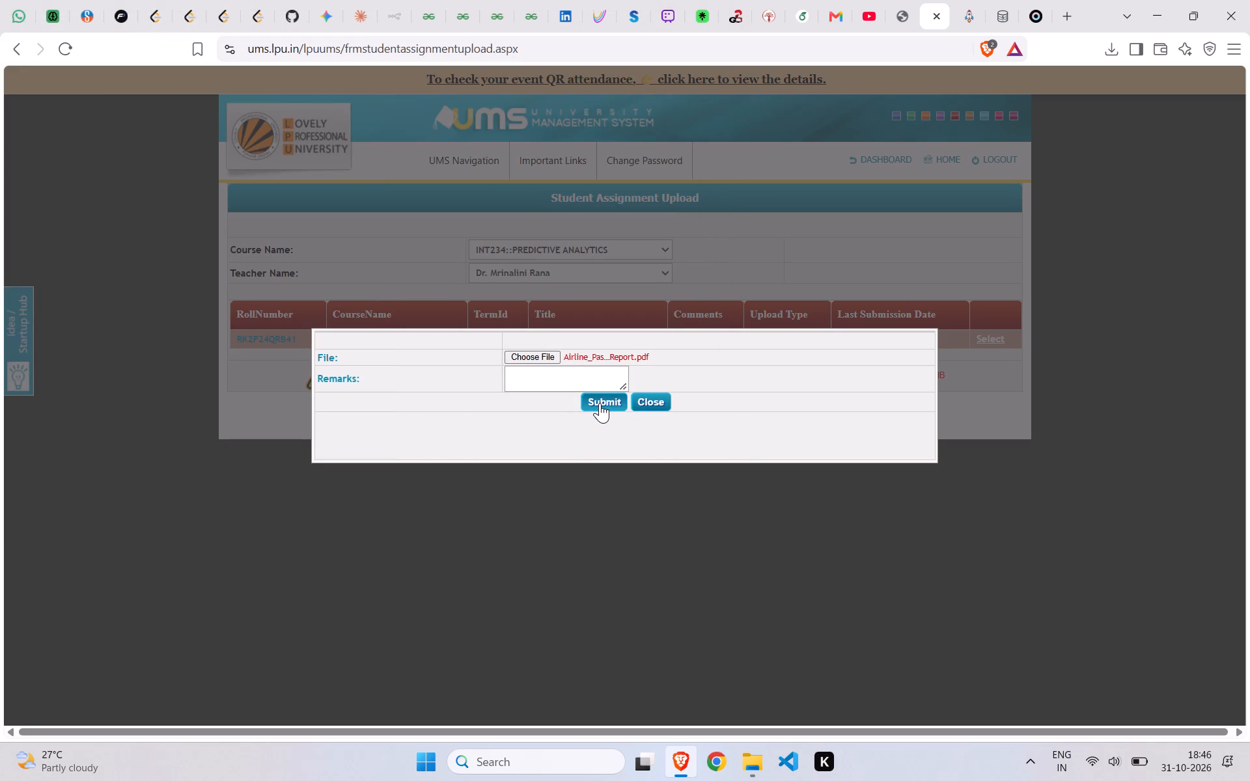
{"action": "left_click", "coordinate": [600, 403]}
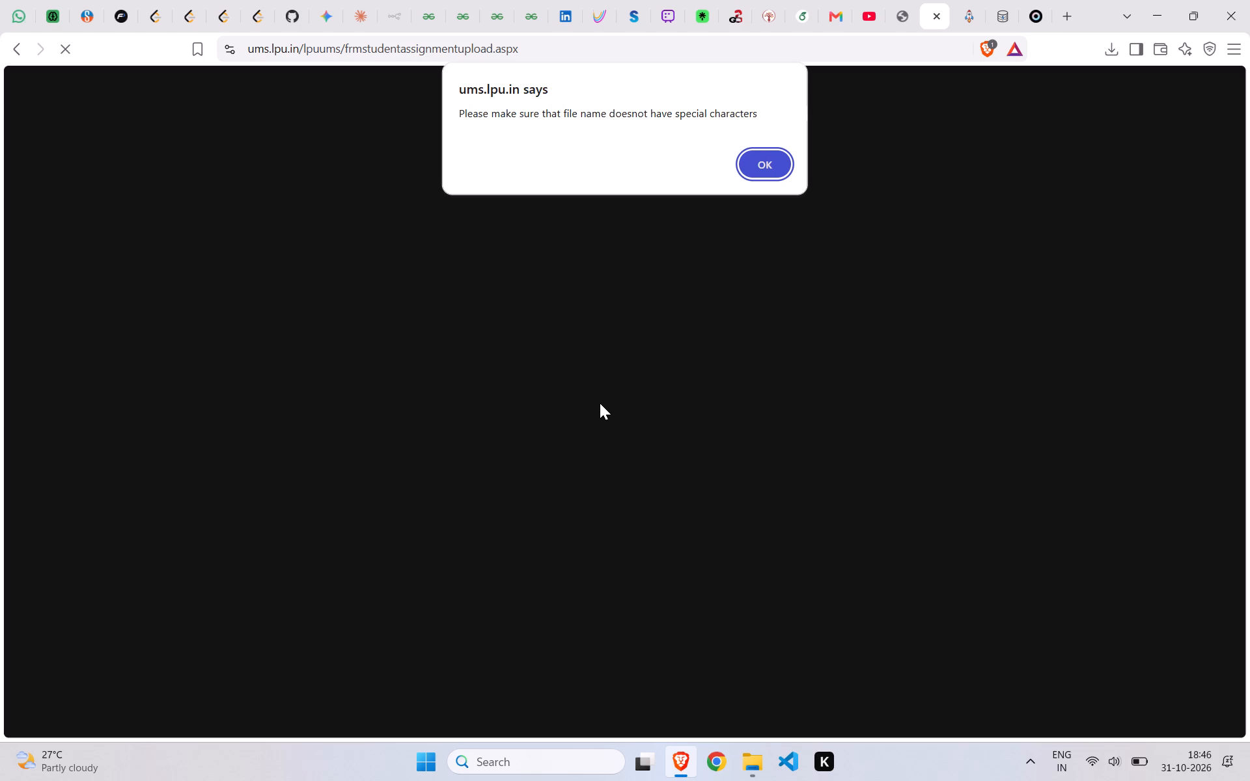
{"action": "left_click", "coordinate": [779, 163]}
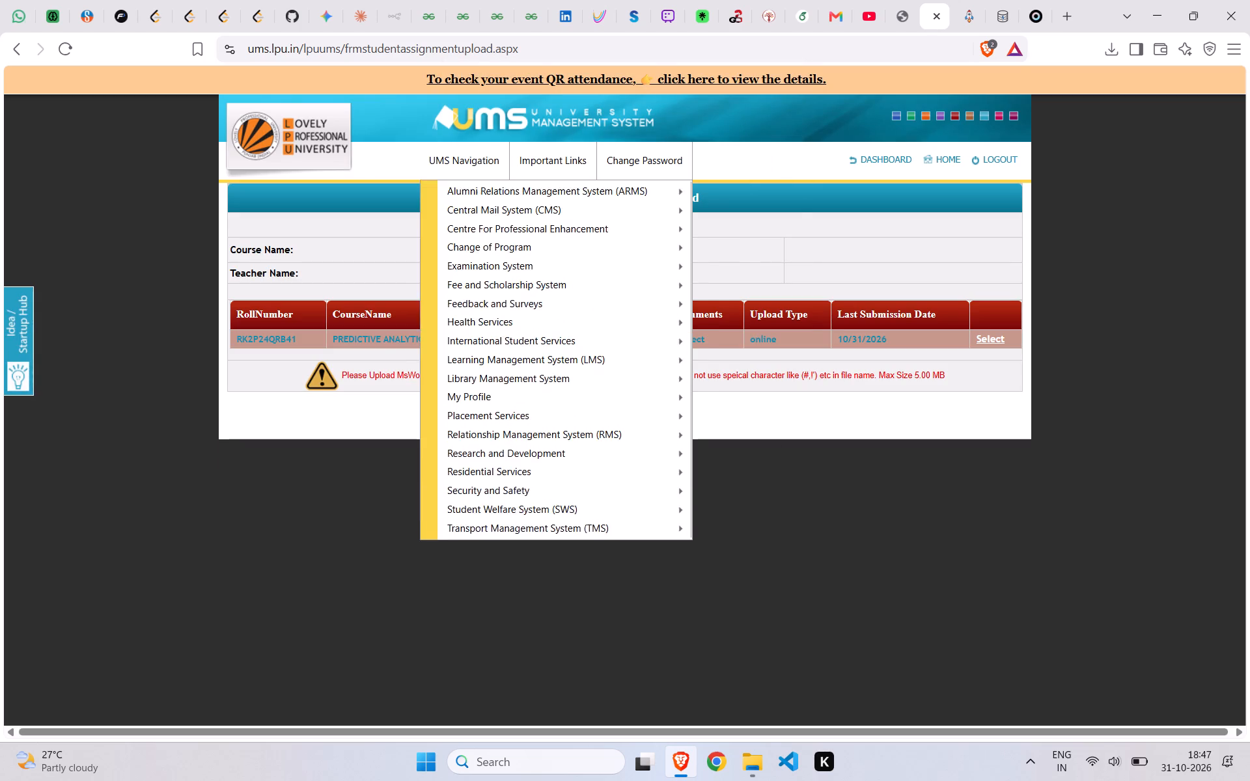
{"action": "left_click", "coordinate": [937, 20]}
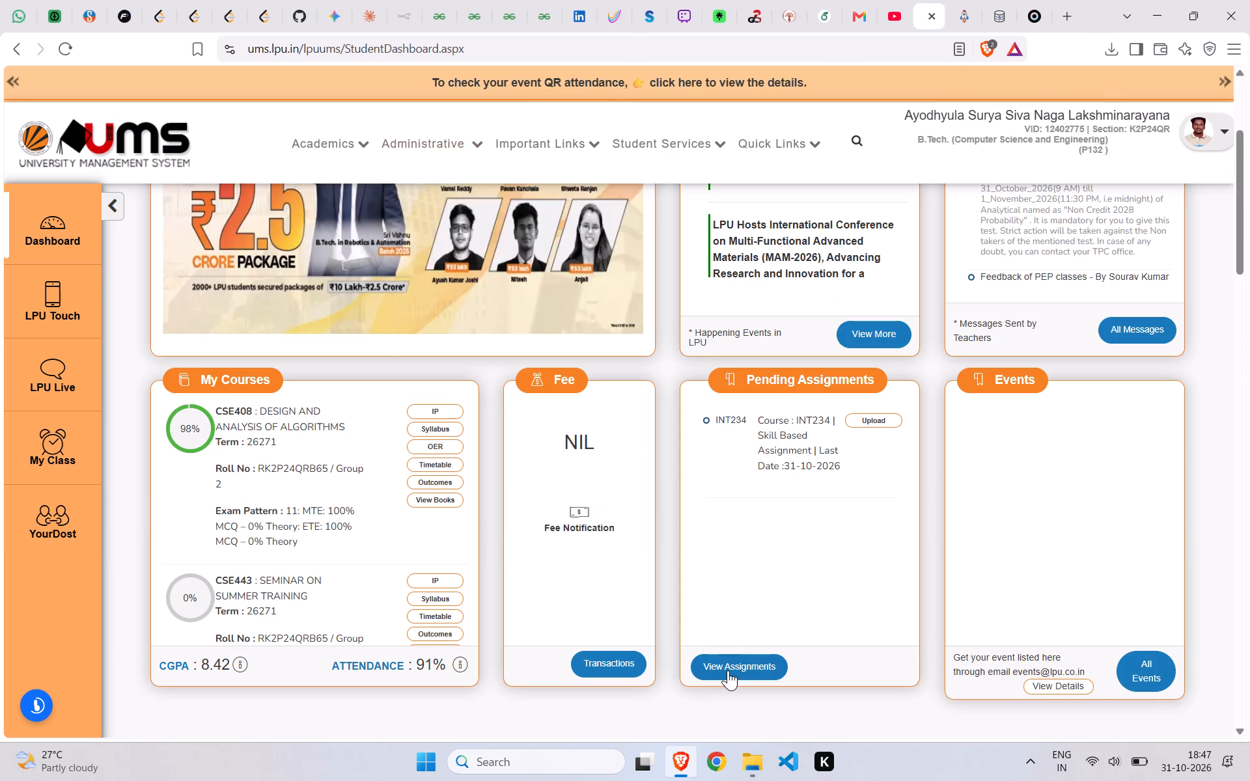
In File Explorer's Downloads folder, rename the report PDF as Airline Passenger Satisfaction Project Report.pdf, with spaces instead of underscores, and close the window.
{"action": "left_click", "coordinate": [740, 766]}
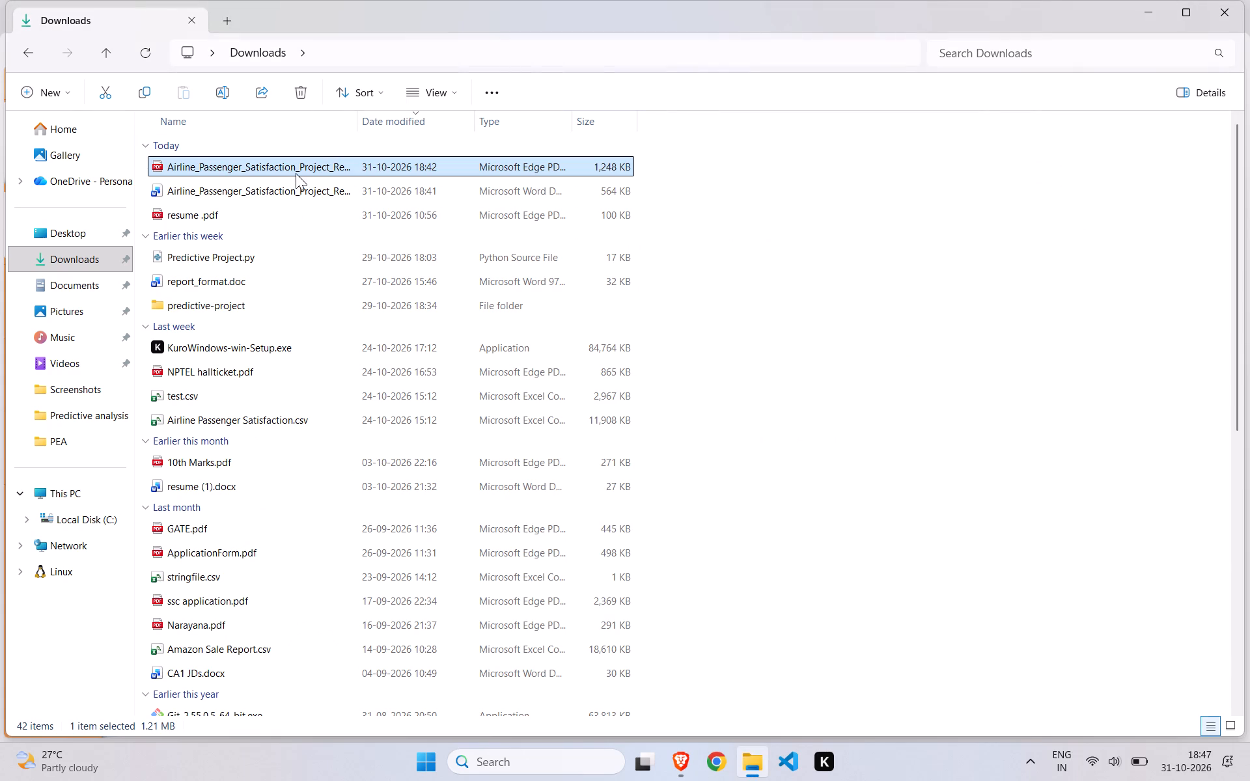
{"action": "right_click", "coordinate": [286, 169]}
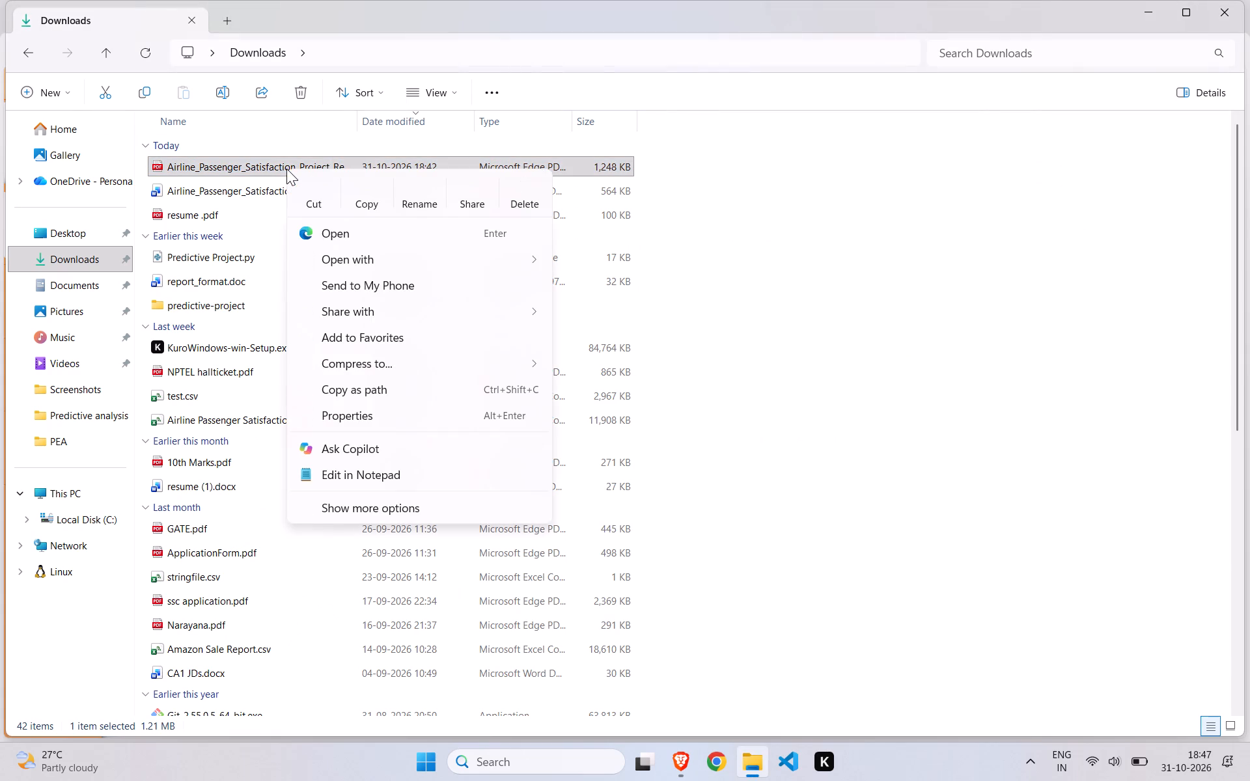
{"action": "left_click", "coordinate": [412, 193]}
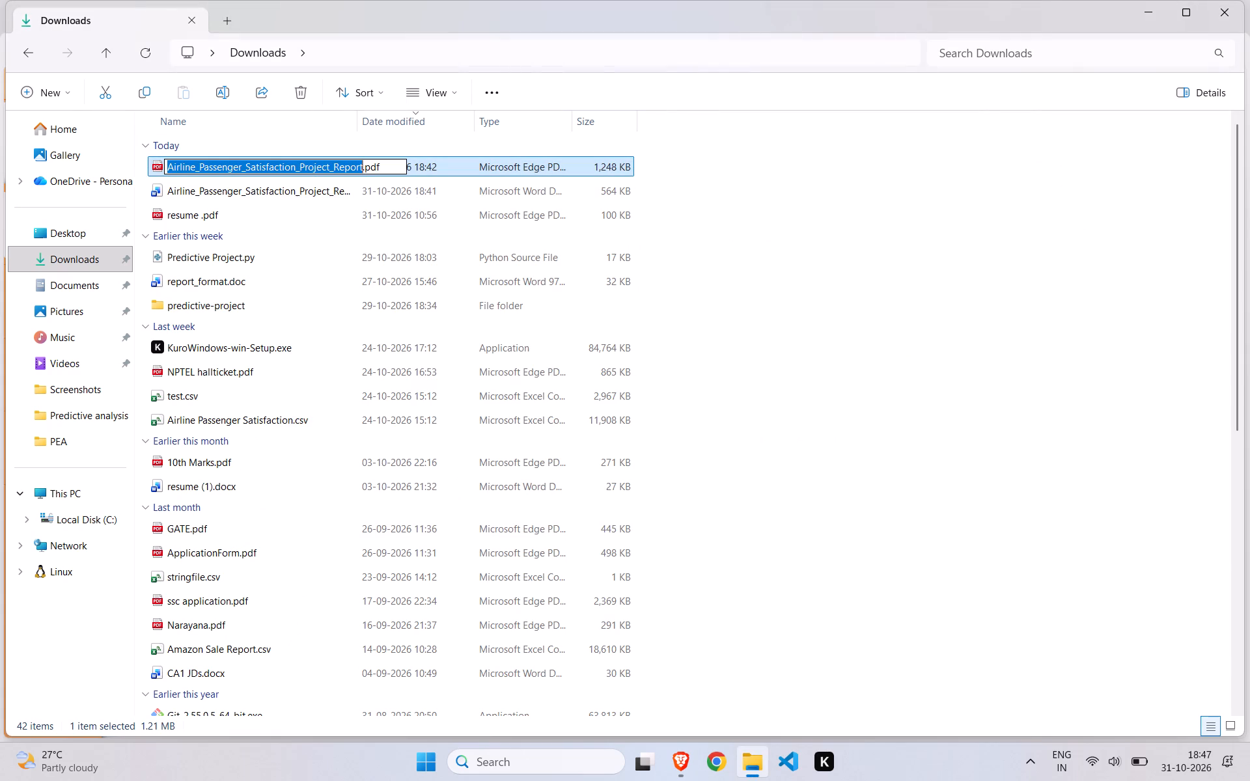
{"action": "left_click", "coordinate": [355, 166]}
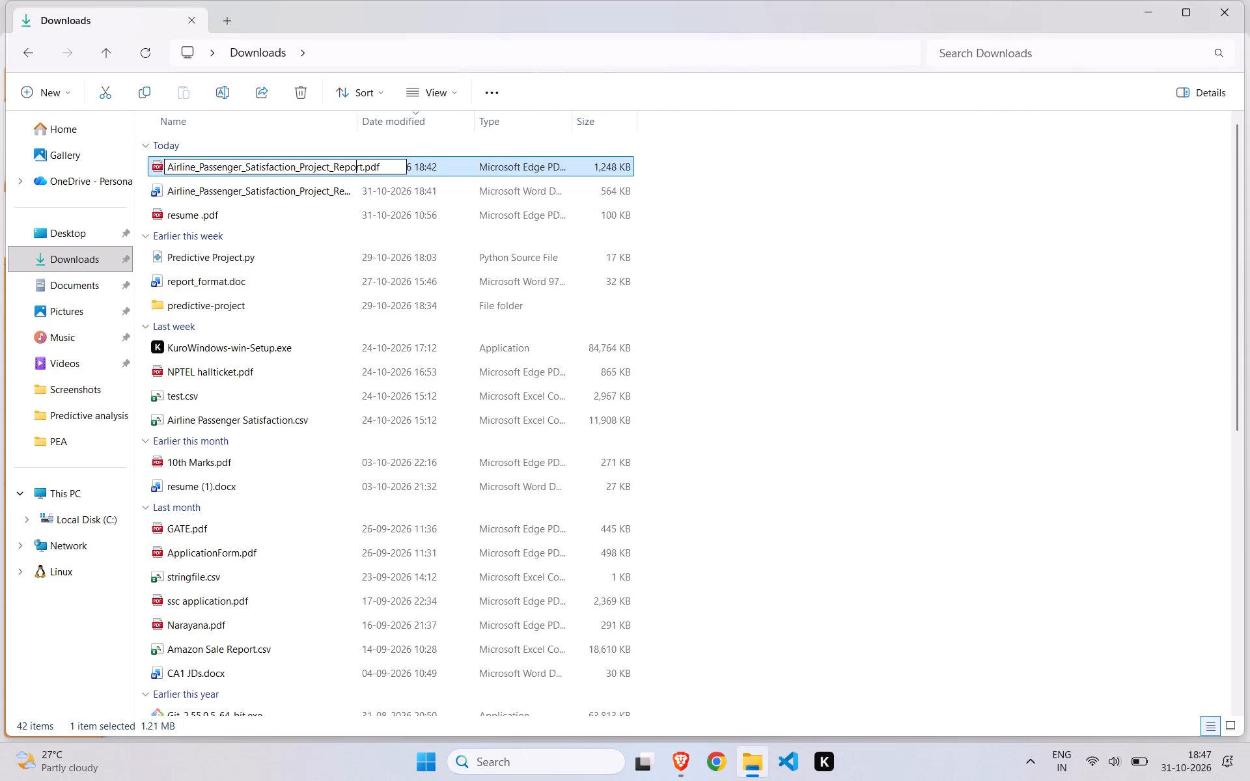
{"action": "left_click", "coordinate": [331, 163]}
{"action": "key", "text": "BackSpace"}
{"action": "key", "text": "Left"}
{"action": "key", "text": "Left"}
{"action": "key", "text": "Left"}
{"action": "key", "text": "Left"}
{"action": "key", "text": "Left"}
{"action": "key", "text": "Left"}
{"action": "key", "text": "Left"}
{"action": "key", "text": "BackSpace"}
{"action": "key", "text": "Left"}
{"action": "key", "text": "Left"}
{"action": "key", "text": "Left"}
{"action": "key", "text": "Left"}
{"action": "key", "text": "Left"}
{"action": "key", "text": "Left"}
{"action": "key", "text": "Left"}
{"action": "key", "text": "Left"}
{"action": "key", "text": "Left"}
{"action": "key", "text": "Left"}
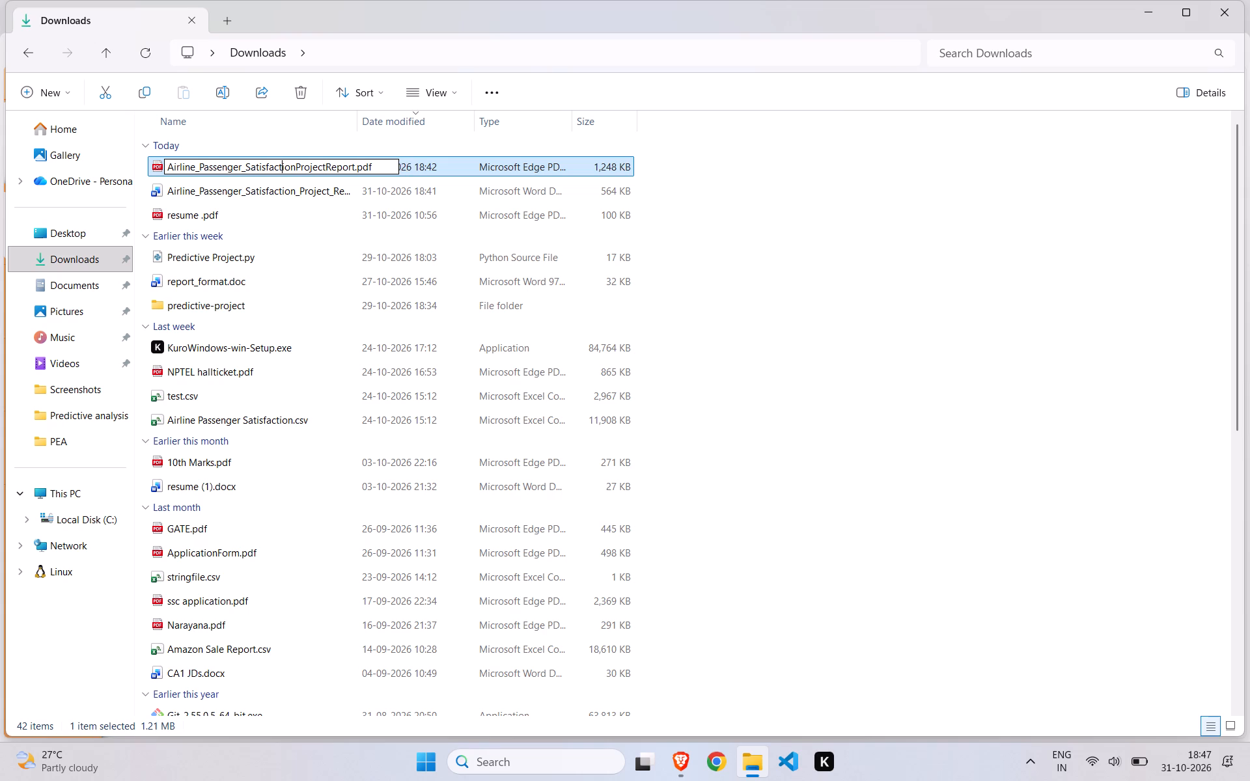
{"action": "key", "text": "Left"}
{"action": "key", "text": "Left"}
{"action": "key", "text": "BackSpace"}
{"action": "key", "text": "Left"}
{"action": "key", "text": "Left"}
{"action": "key", "text": "Left"}
{"action": "key", "text": "Left"}
{"action": "key", "text": "Left"}
{"action": "key", "text": "Left"}
{"action": "key", "text": "Left"}
{"action": "key", "text": "Left"}
{"action": "key", "text": "Left"}
{"action": "key", "text": "BackSpace"}
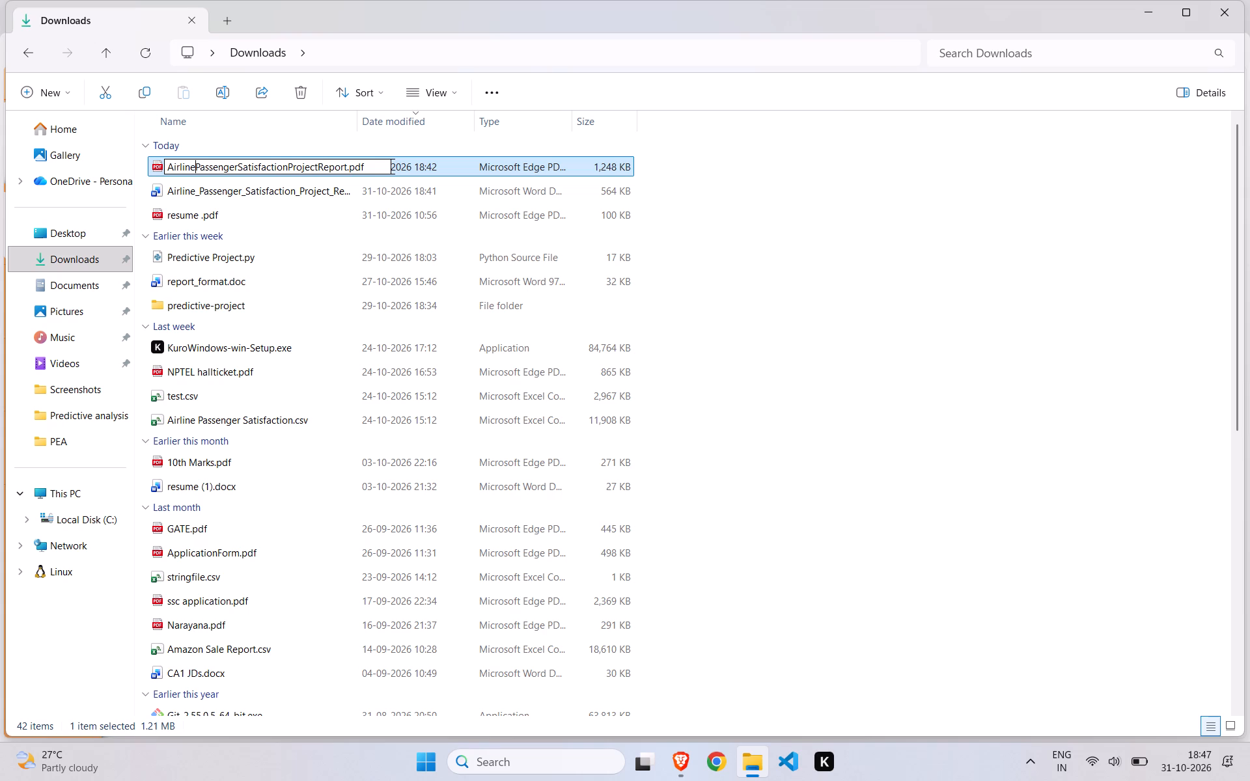
{"action": "key", "text": "space"}
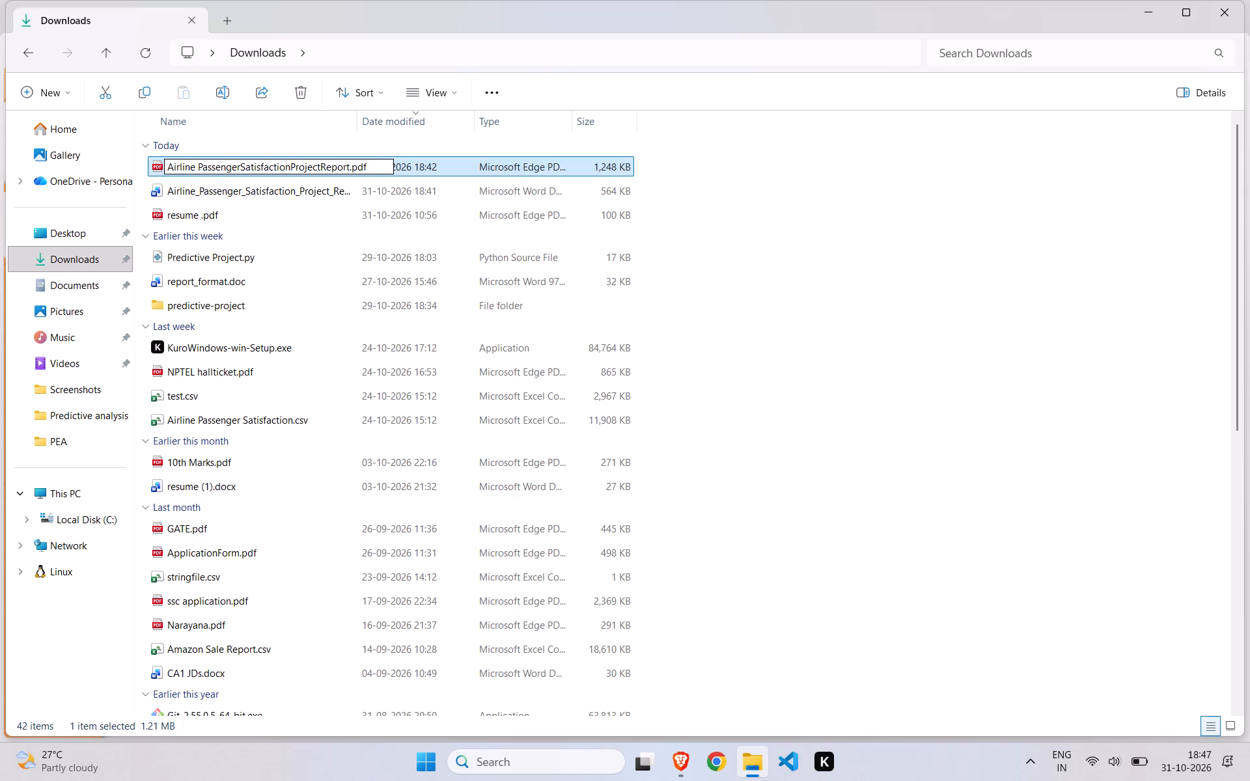
{"action": "key", "text": "ctrl+Right"}
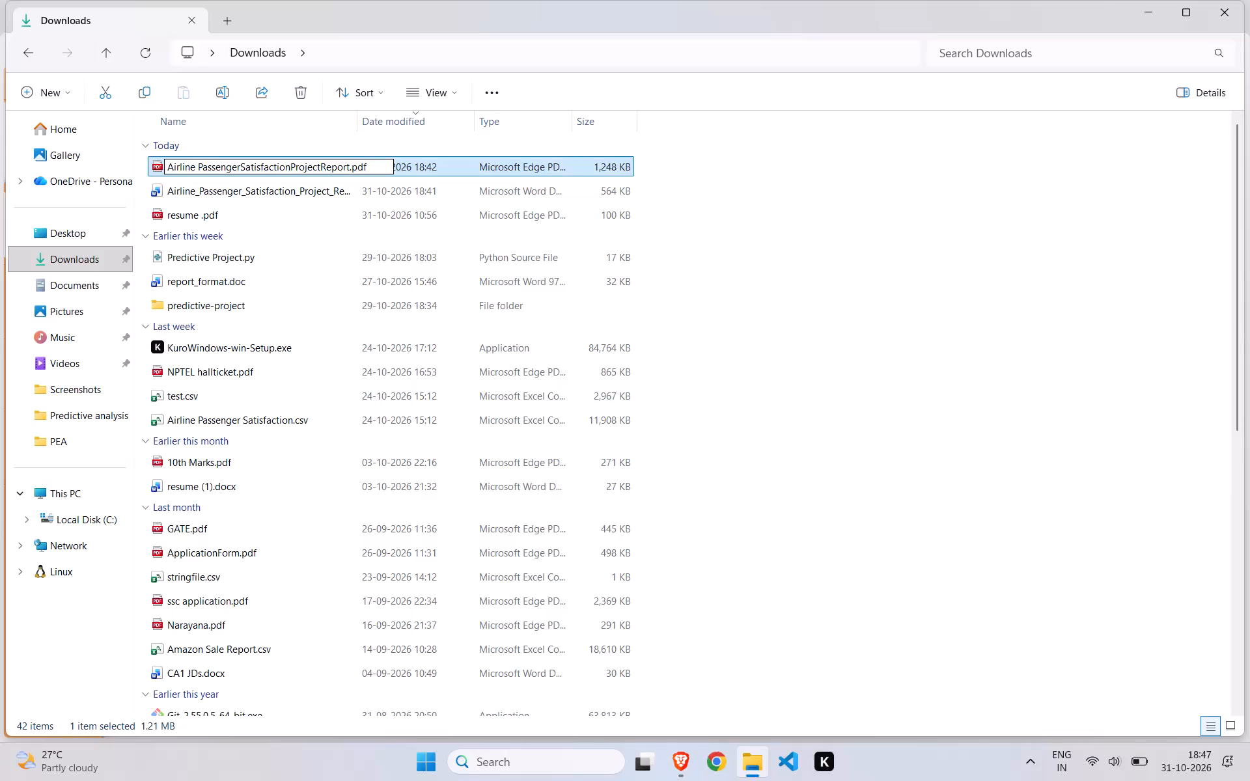
{"action": "key", "text": "ctrl+Left"}
{"action": "key", "text": "Right"}
{"action": "key", "text": "Right"}
{"action": "key", "text": "Right"}
{"action": "key", "text": "Right"}
{"action": "key", "text": "Right"}
{"action": "key", "text": "Right"}
{"action": "key", "text": "Right"}
{"action": "key", "text": "Right"}
{"action": "key", "text": "Right"}
{"action": "key", "text": "space"}
{"action": "key", "text": "Right"}
{"action": "key", "text": "Right"}
{"action": "key", "text": "Right"}
{"action": "key", "text": "Right"}
{"action": "key", "text": "Right"}
{"action": "key", "text": "Right"}
{"action": "key", "text": "Right"}
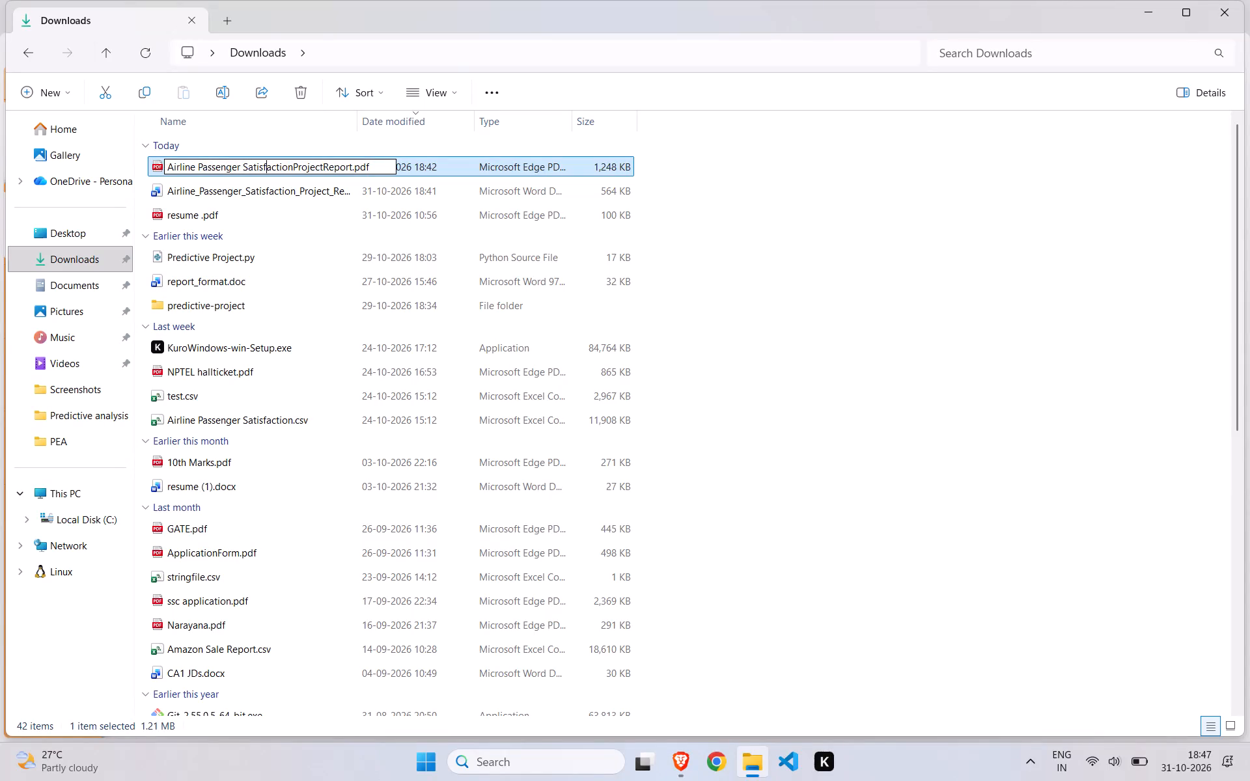
{"action": "key", "text": "Right"}
{"action": "key", "text": "Right"}
{"action": "key", "text": "Right"}
{"action": "key", "text": "Right"}
{"action": "key", "text": "Right"}
{"action": "key", "text": "space"}
{"action": "key", "text": "Right"}
{"action": "key", "text": "Right"}
{"action": "key", "text": "Right"}
{"action": "key", "text": "Right"}
{"action": "key", "text": "Right"}
{"action": "key", "text": "Right"}
{"action": "key", "text": "Right"}
{"action": "key", "text": "space"}
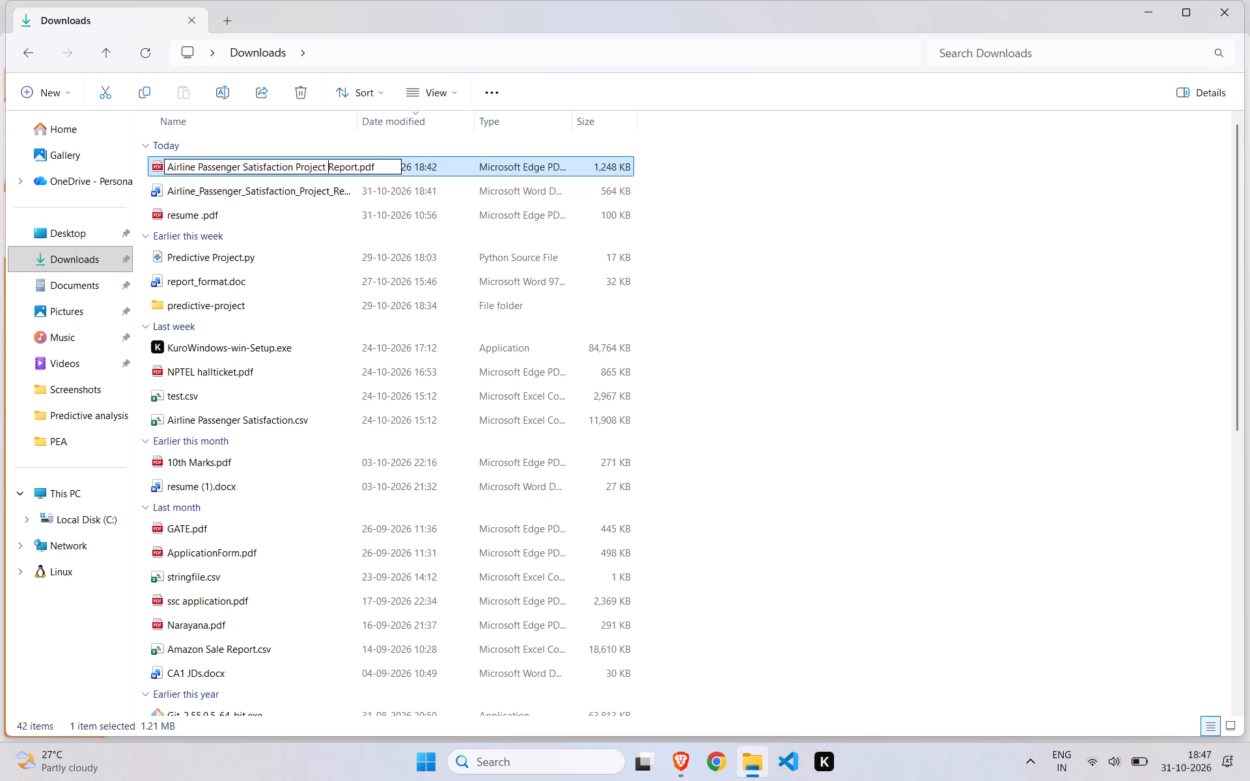
{"action": "key", "text": "Return"}
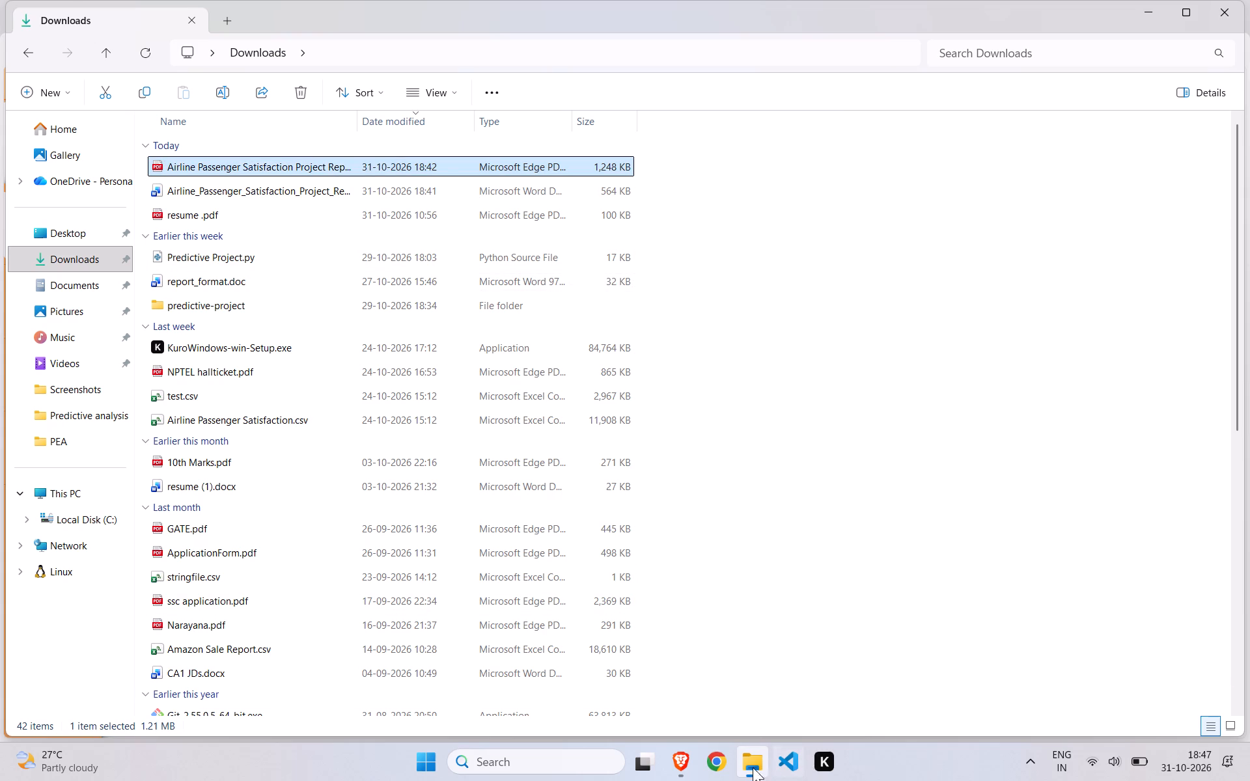
{"action": "left_click", "coordinate": [1226, 14]}
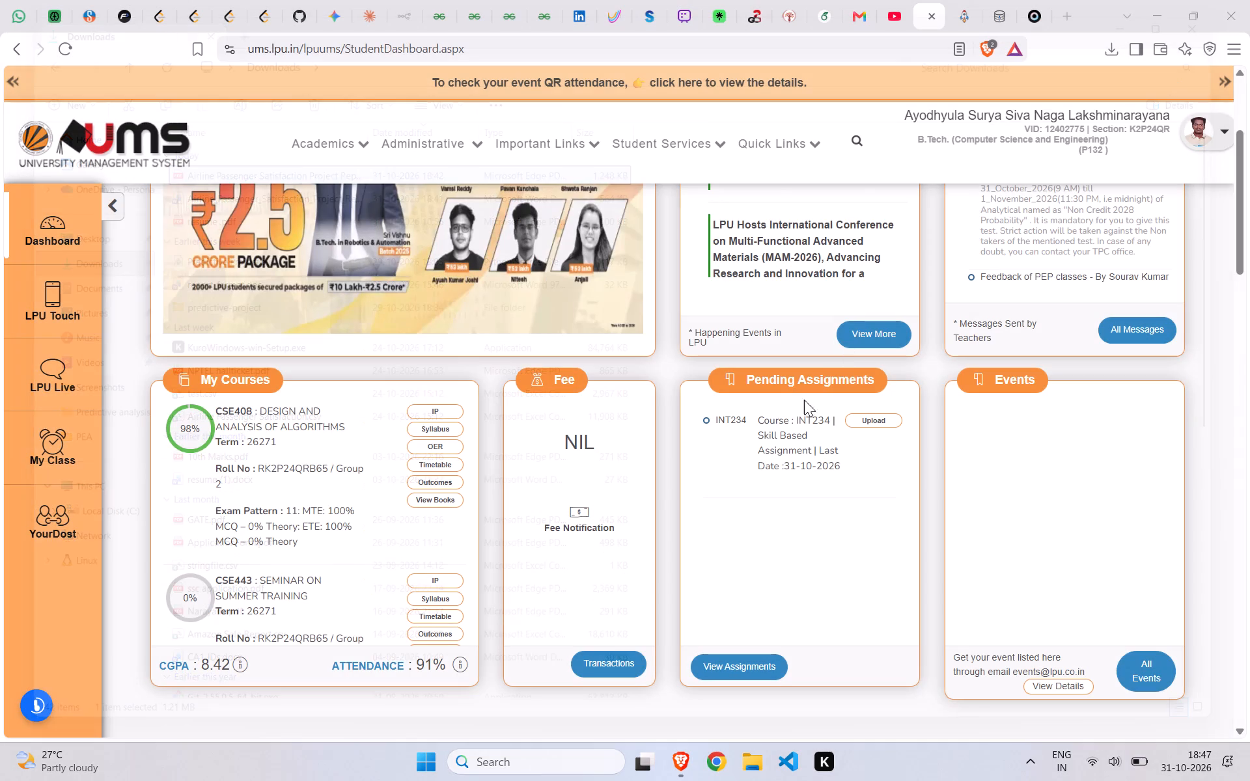
Reopen the INT234 assignment upload form from the dashboard and select INT234::PREDICTIVE ANALYTICS and its course teacher.
{"action": "left_click", "coordinate": [862, 418]}
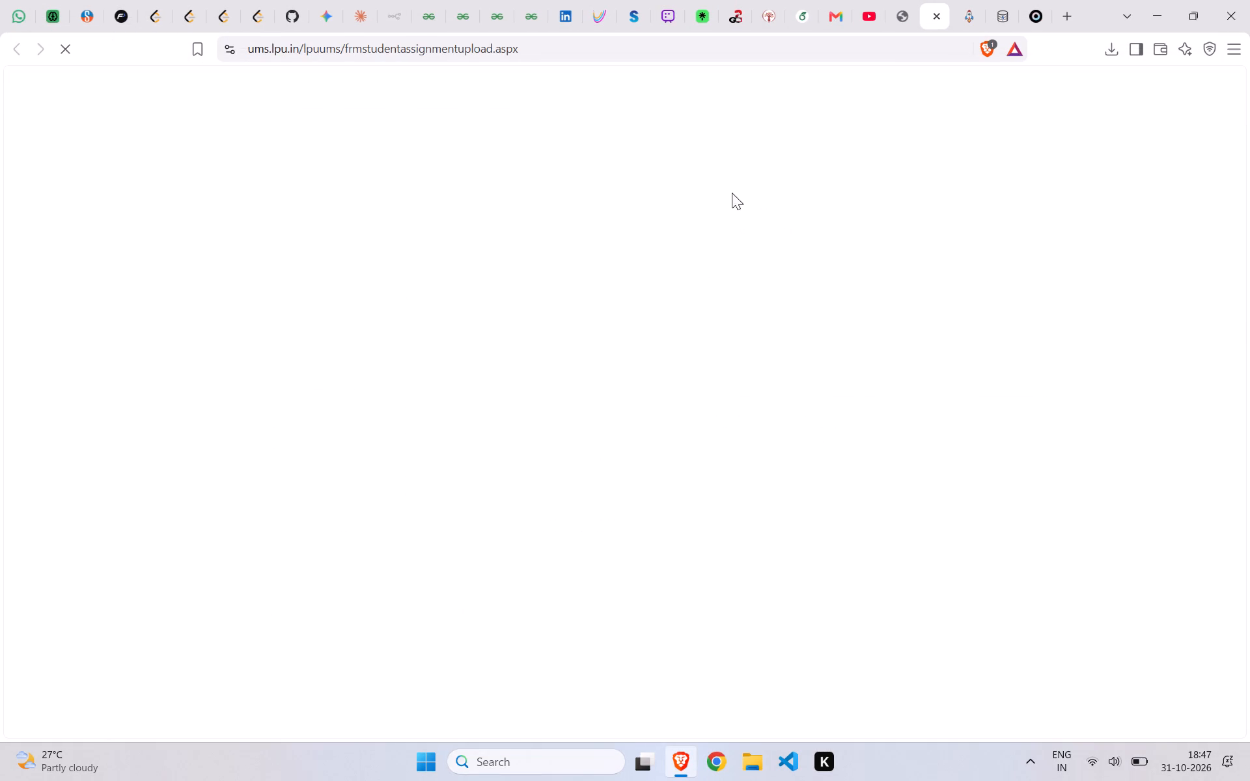
{"action": "left_click", "coordinate": [592, 253]}
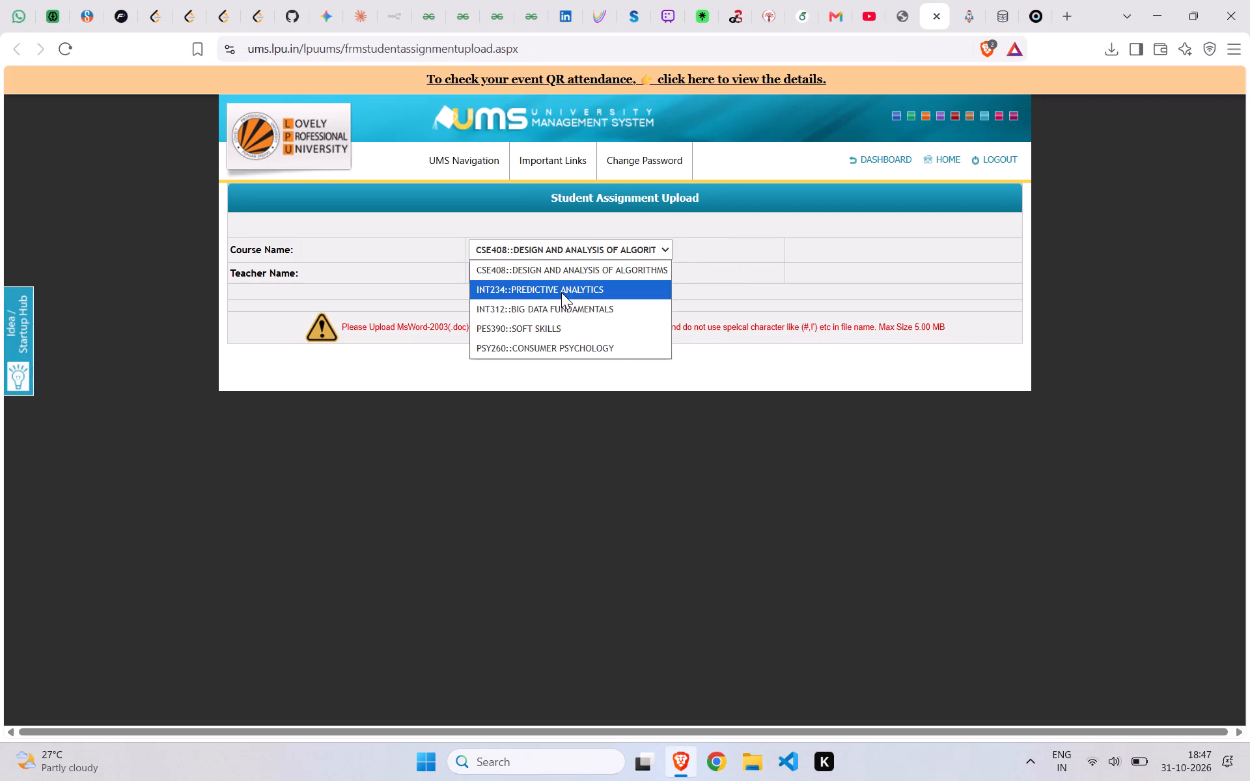
{"action": "left_click", "coordinate": [561, 292]}
{"action": "left_click", "coordinate": [591, 271]}
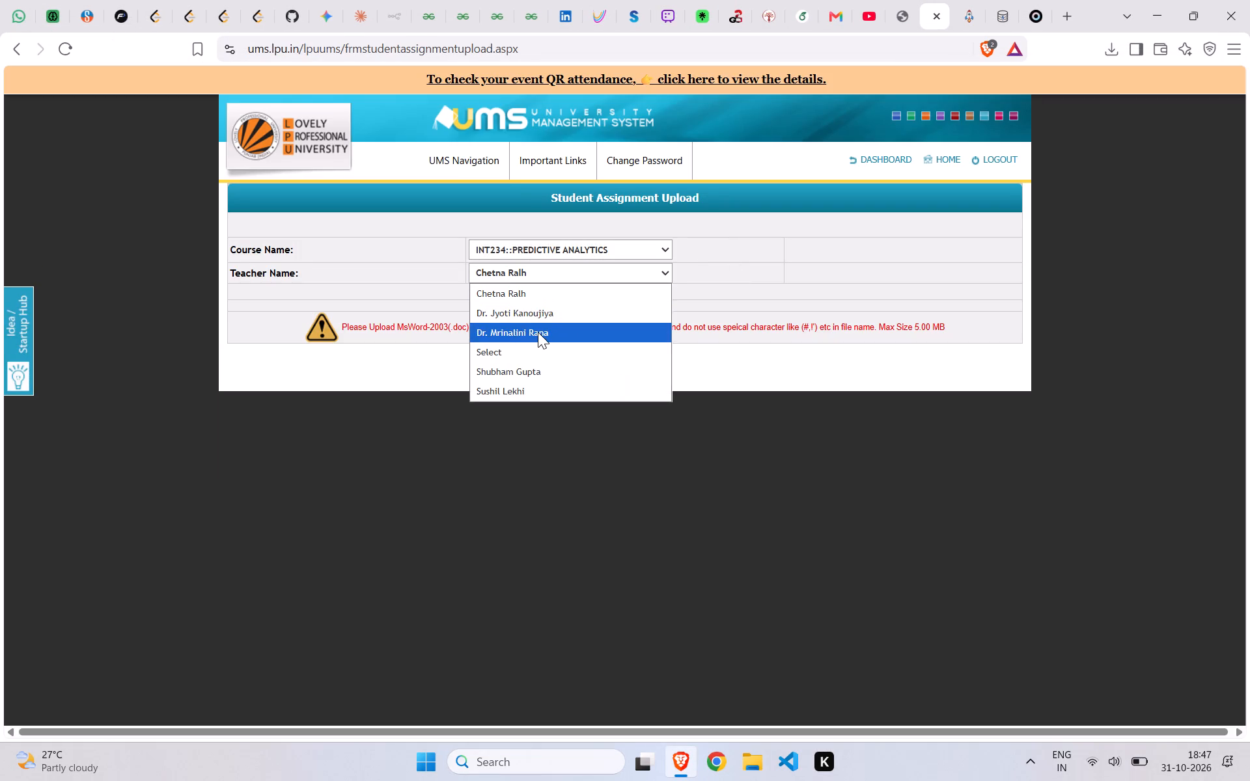
{"action": "left_click", "coordinate": [538, 332]}
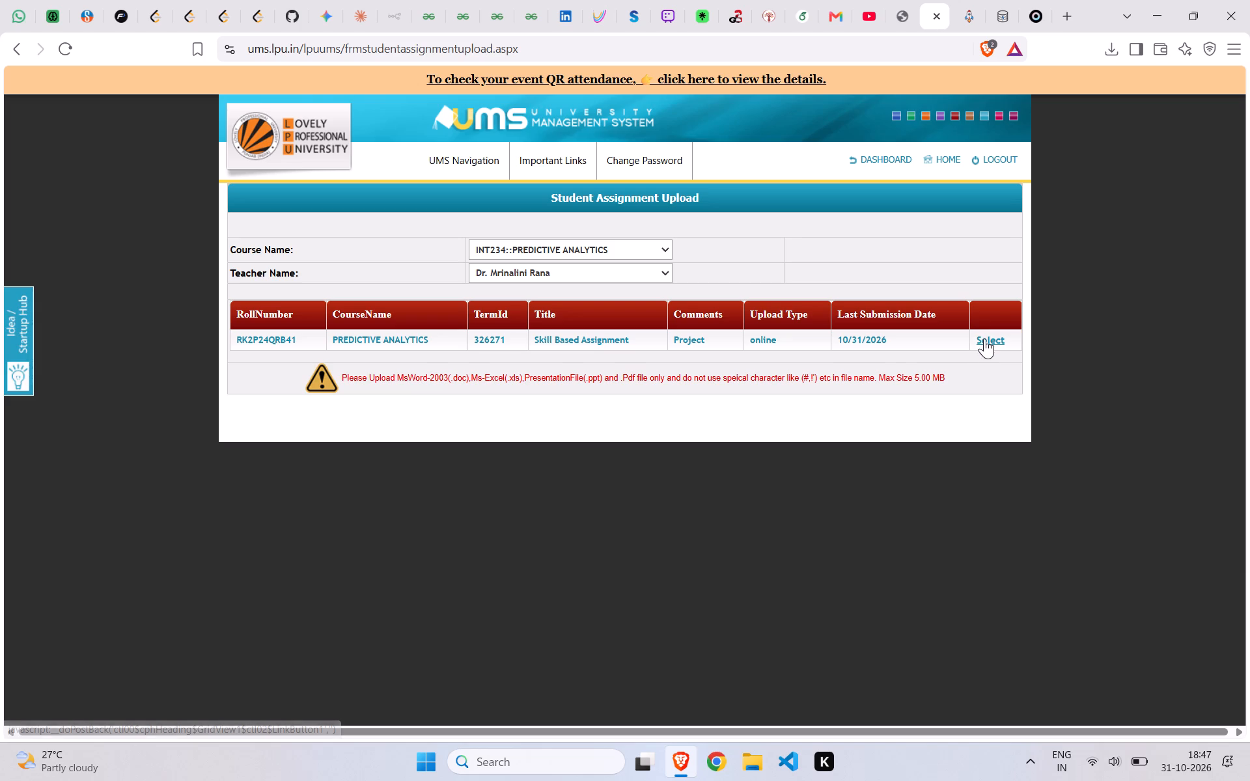
Submit Airline Passenger Satisfaction Project Report.pdf for the Skill Based Assignment.
{"action": "left_click", "coordinate": [984, 338]}
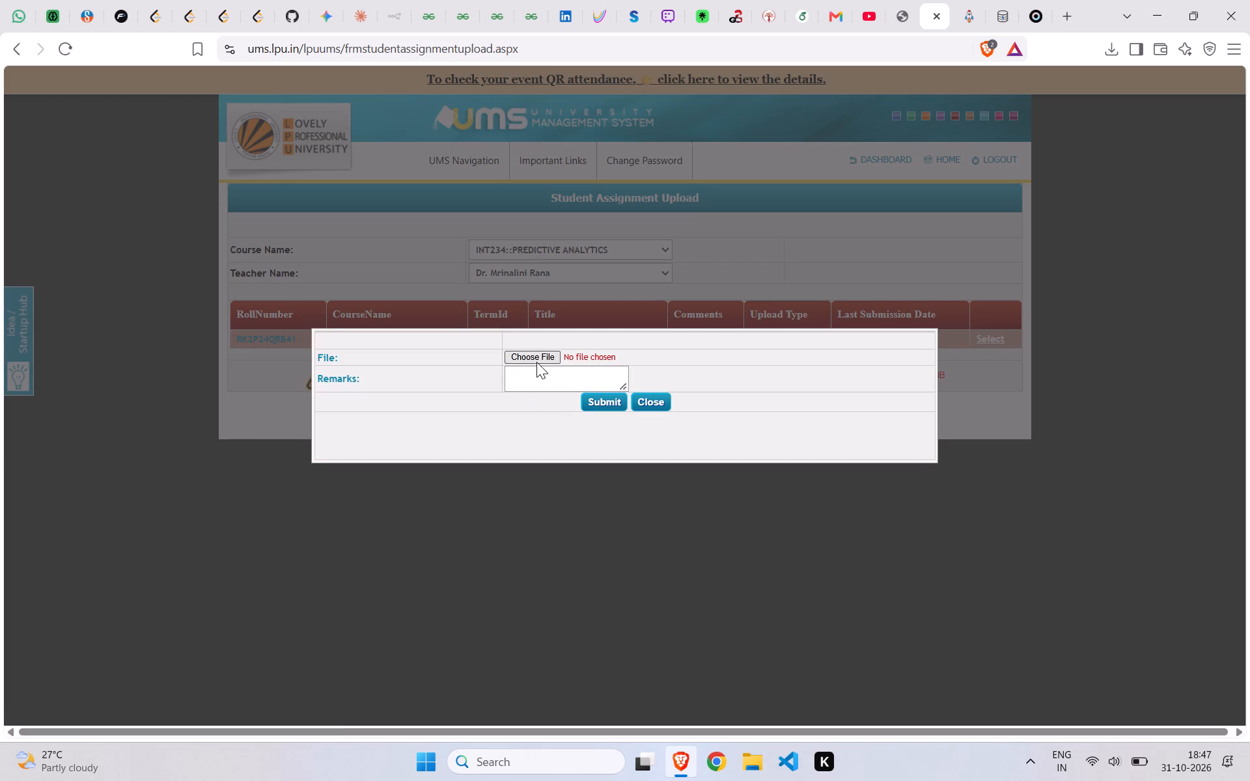
{"action": "left_click", "coordinate": [536, 362]}
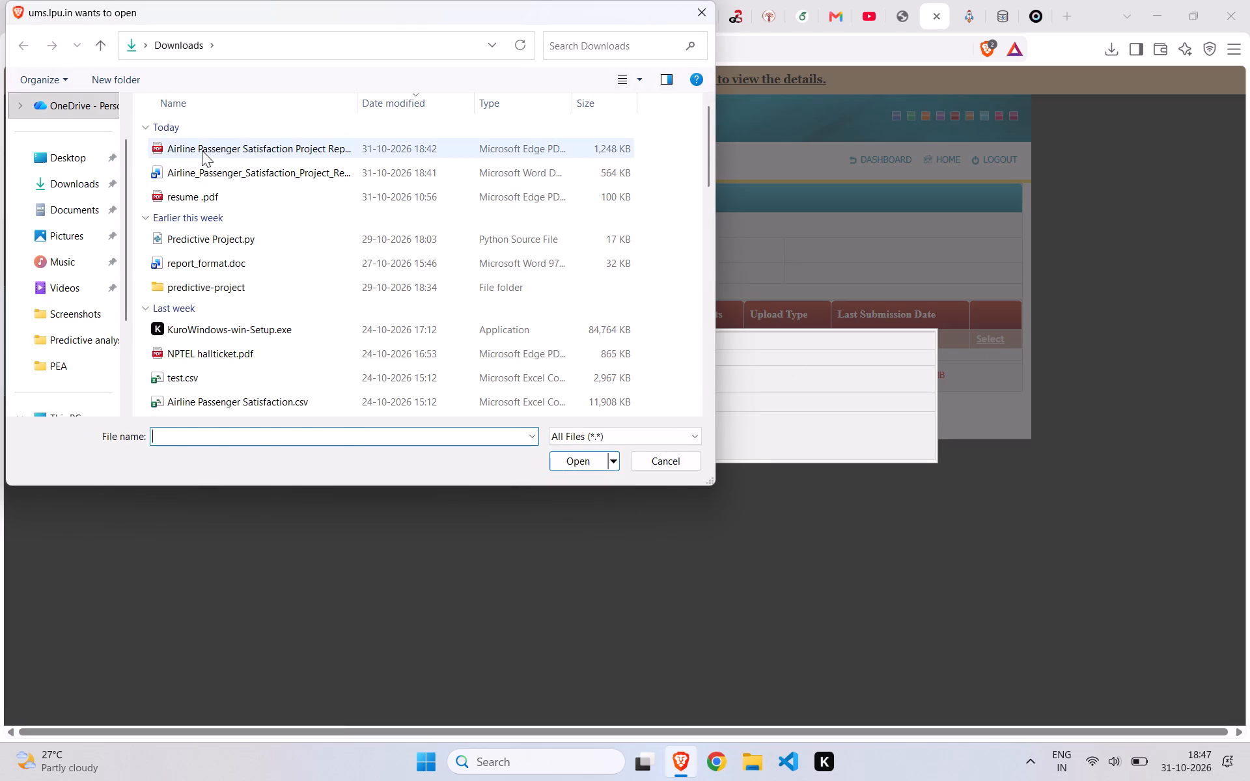
{"action": "left_click", "coordinate": [202, 150]}
{"action": "left_click", "coordinate": [555, 455]}
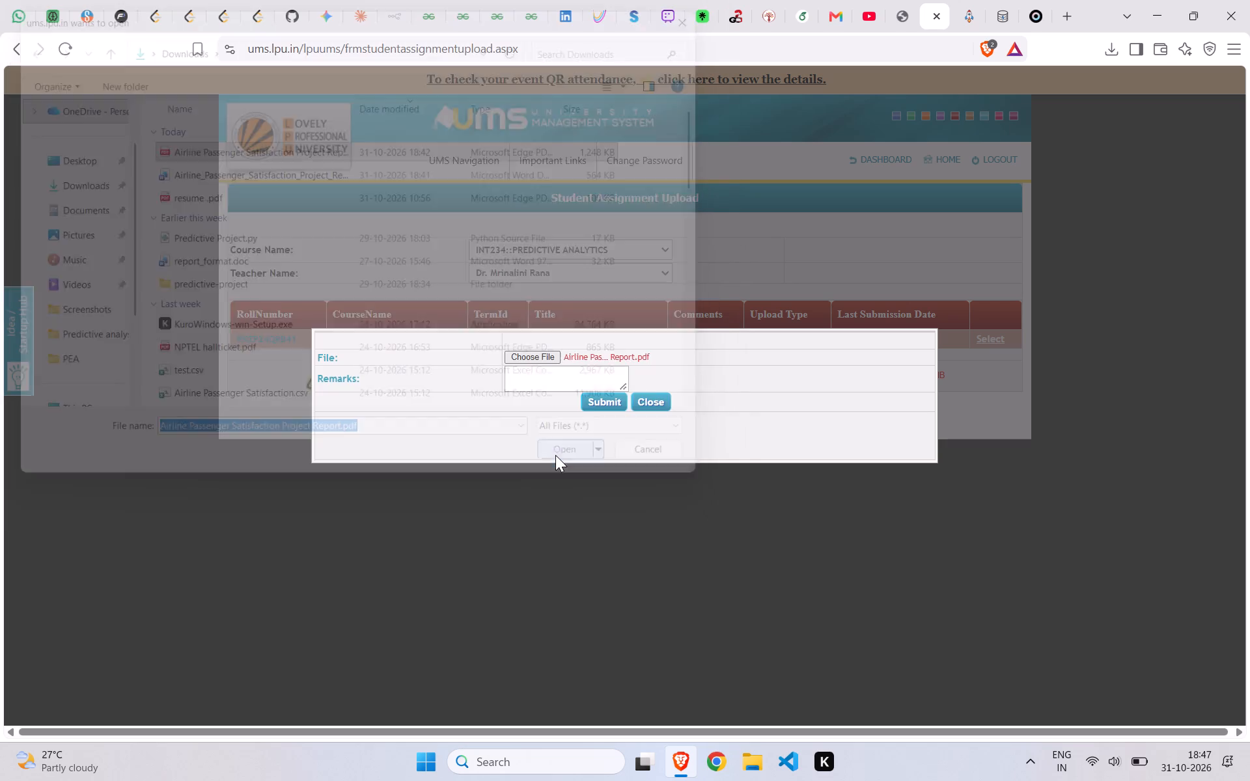
{"action": "left_click", "coordinate": [593, 404]}
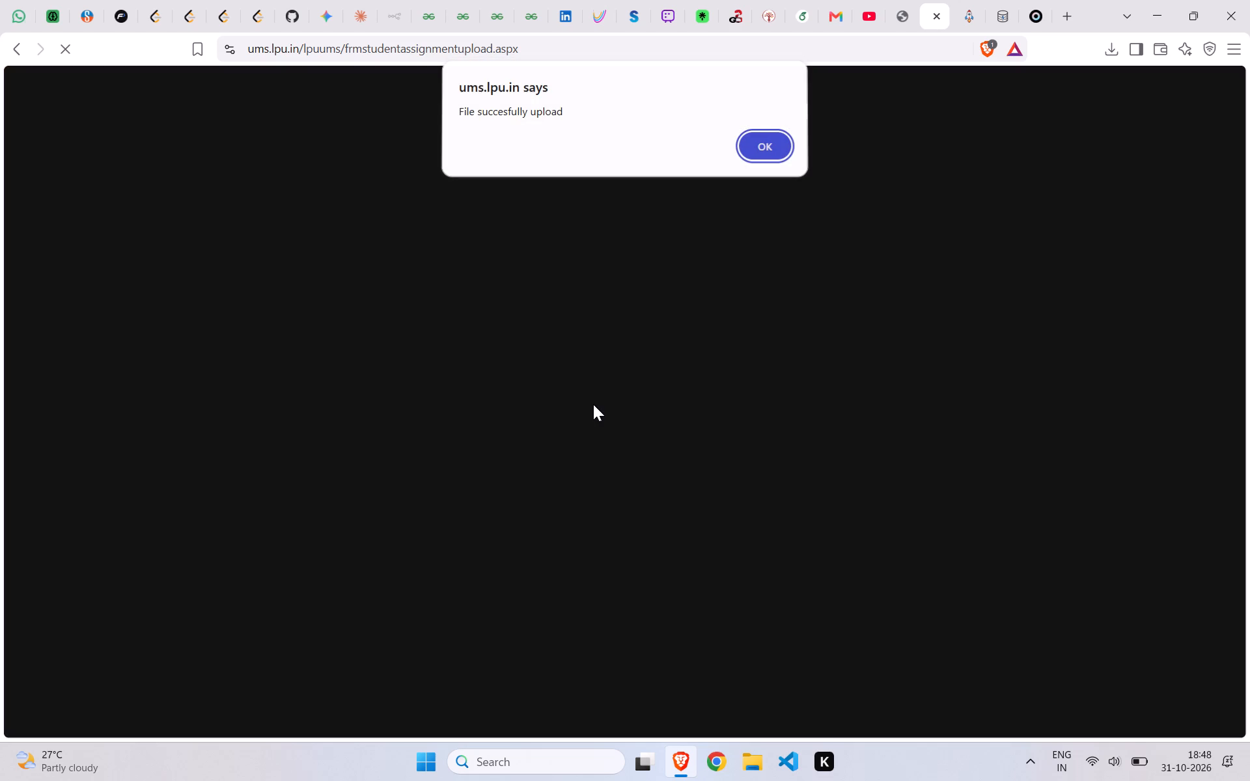
{"action": "left_click", "coordinate": [766, 156]}
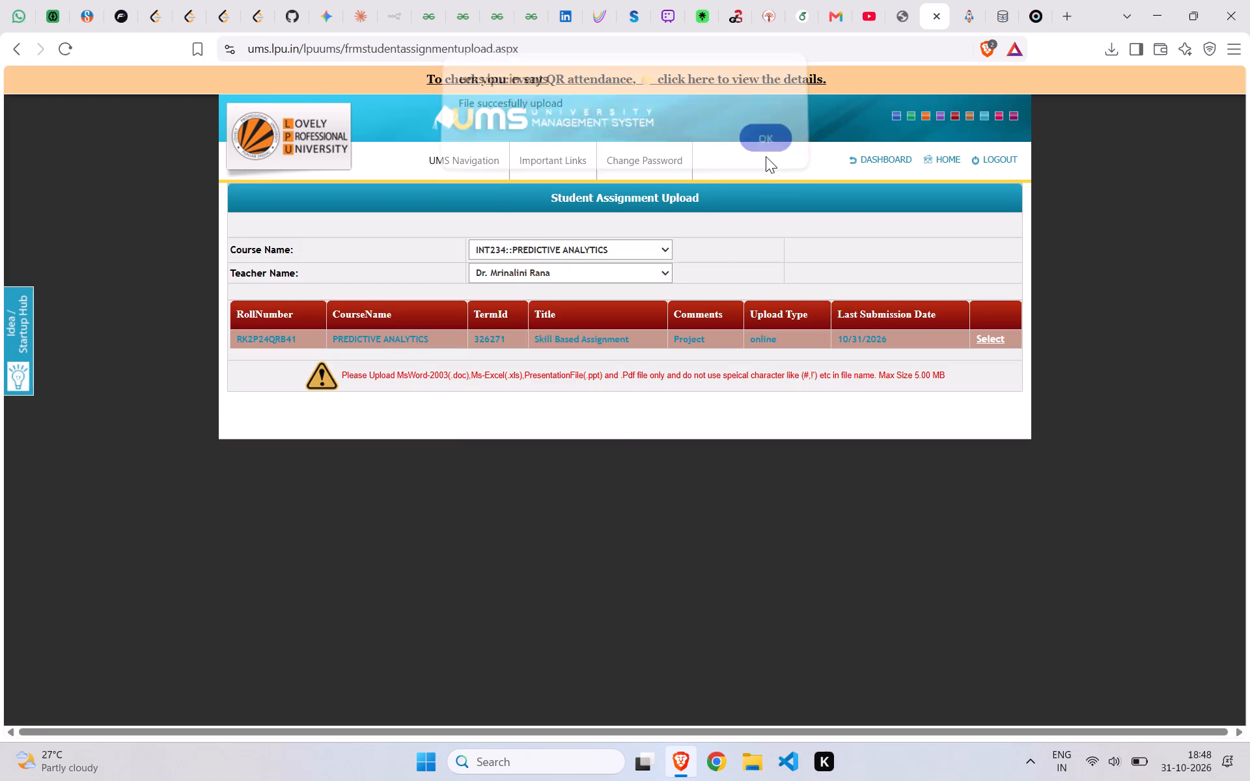
Close the assignment upload page and reload the student dashboard to check the Pending Assignments section for the INT234 submission.
{"action": "left_click", "coordinate": [940, 17]}
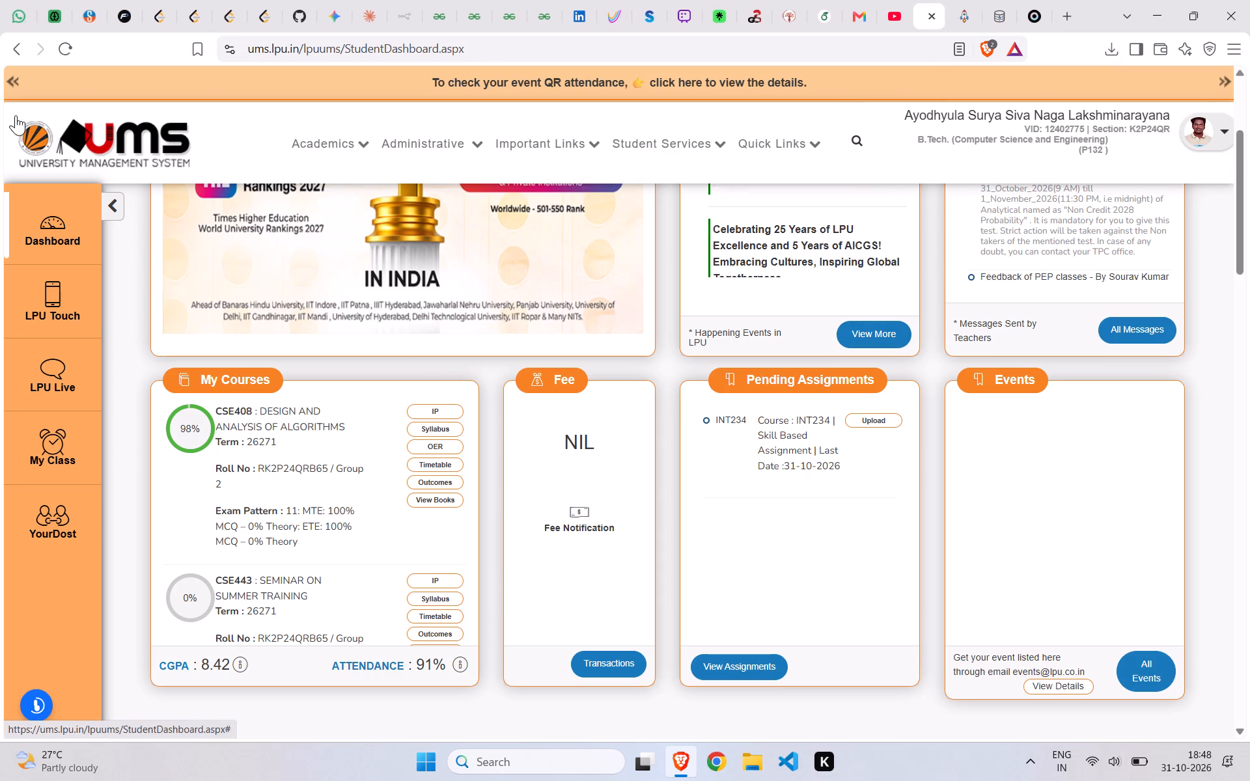
{"action": "left_click", "coordinate": [63, 45]}
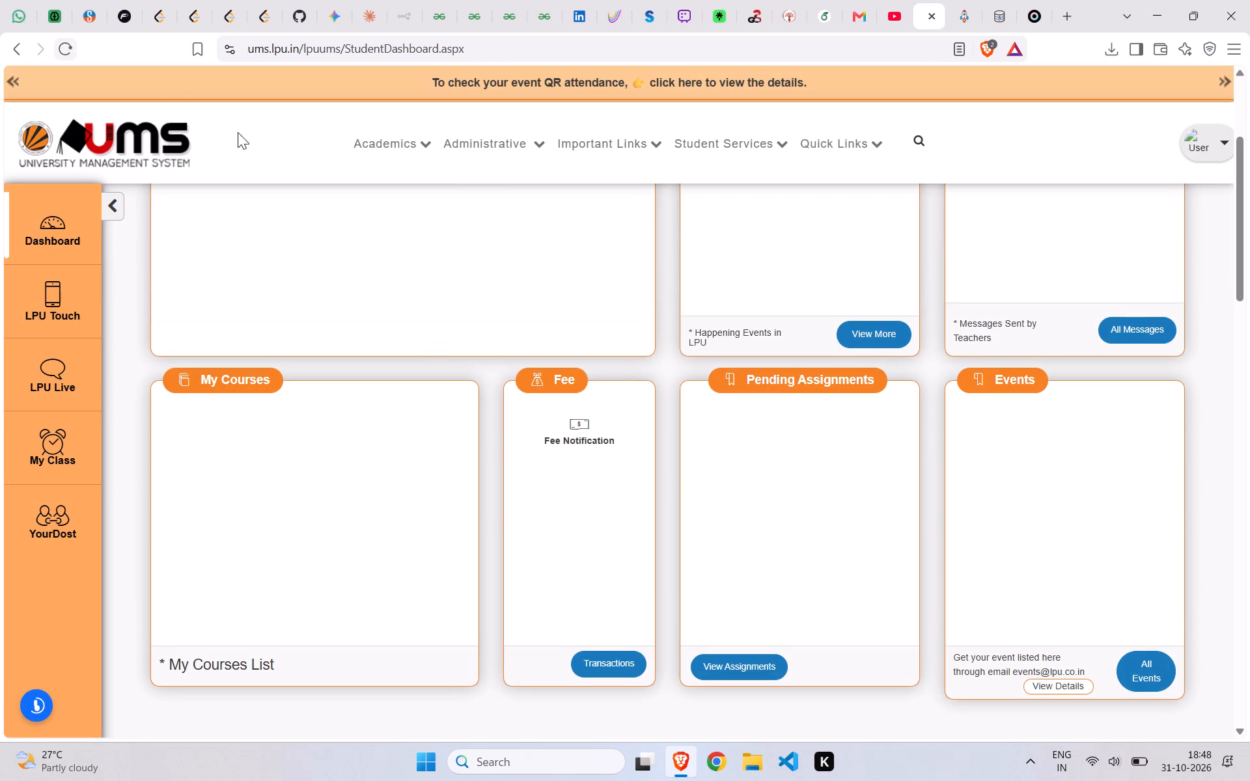
{"action": "scroll", "coordinate": [659, 413], "scroll_direction": "up", "scroll_amount": 3}
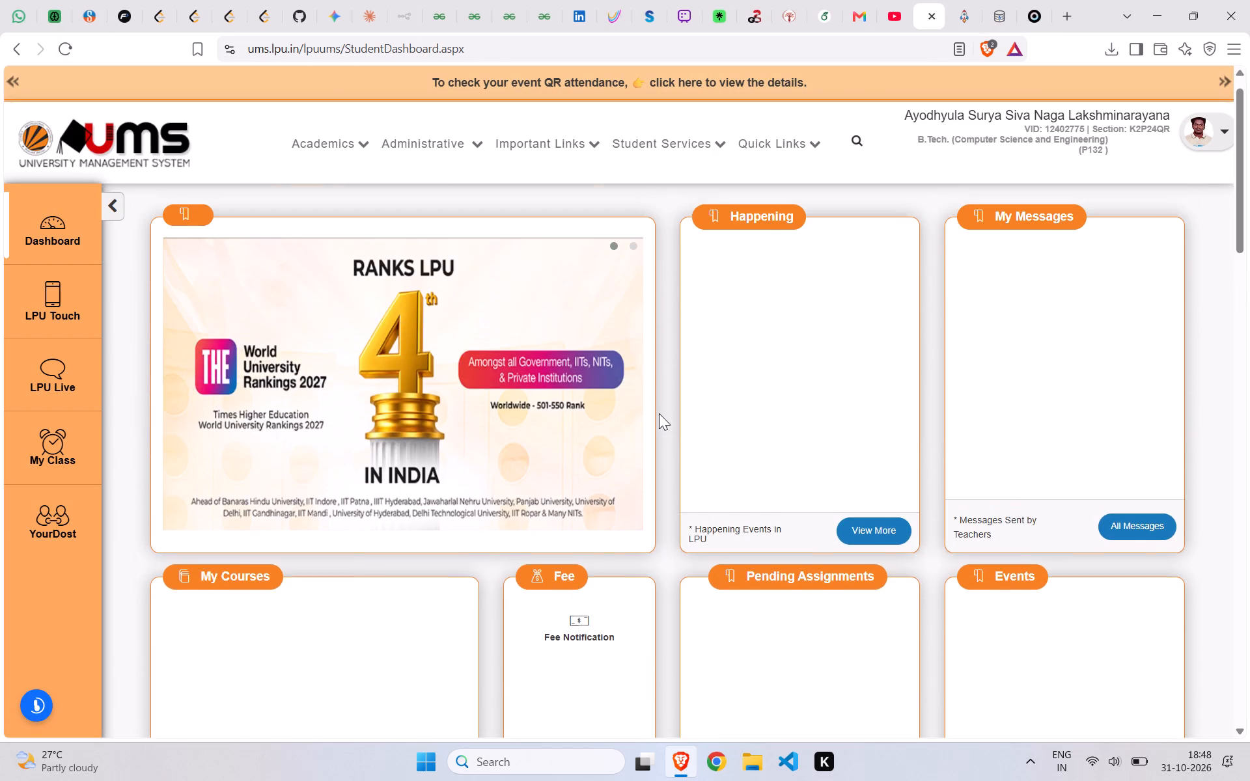
{"action": "scroll", "coordinate": [659, 413], "scroll_direction": "down", "scroll_amount": 4}
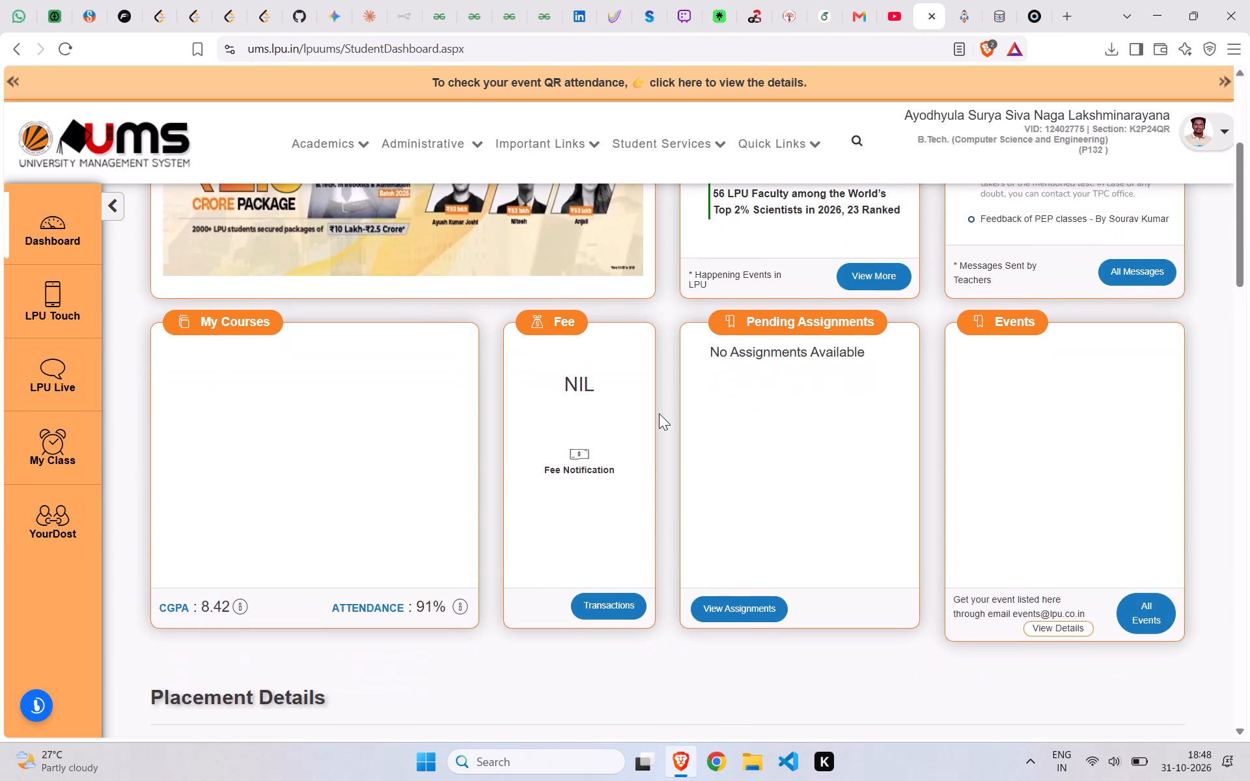
{"action": "scroll", "coordinate": [659, 413], "scroll_direction": "down", "scroll_amount": 1}
{"action": "scroll", "coordinate": [659, 413], "scroll_direction": "up", "scroll_amount": 6}
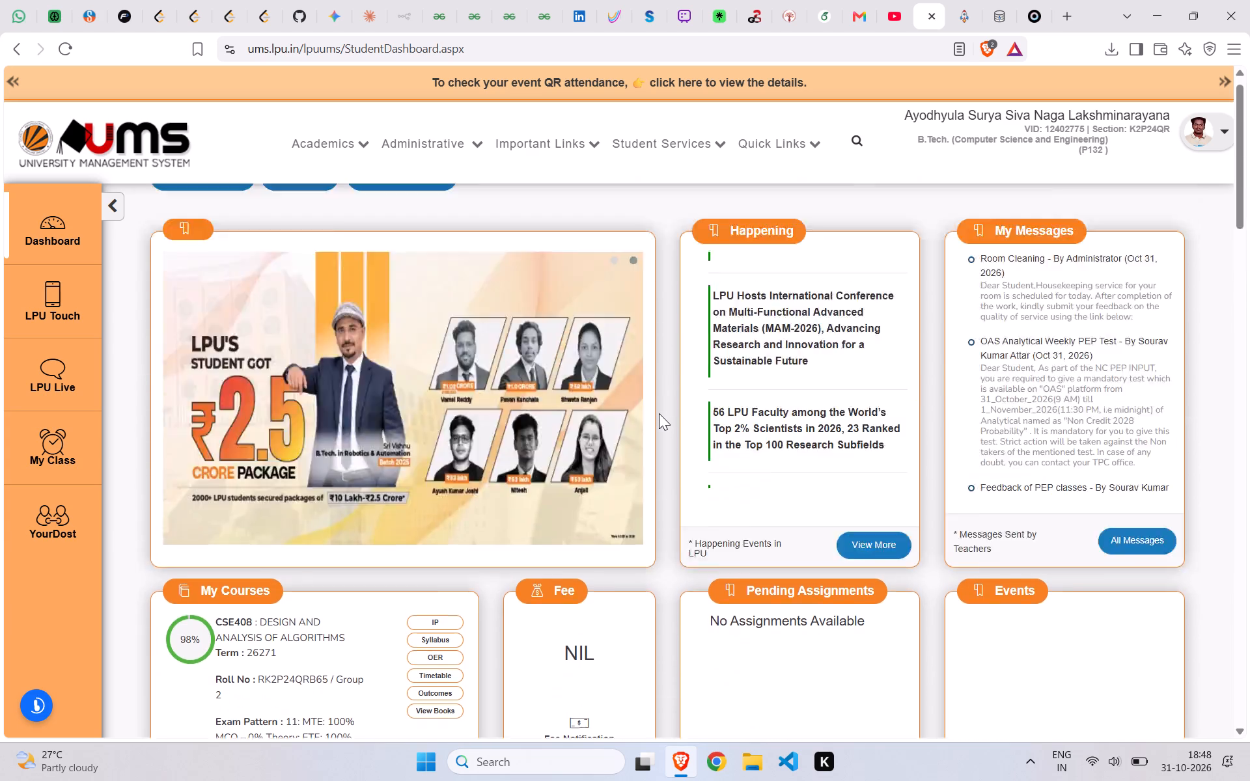
{"action": "scroll", "coordinate": [1238, 541], "scroll_direction": "down", "scroll_amount": 6}
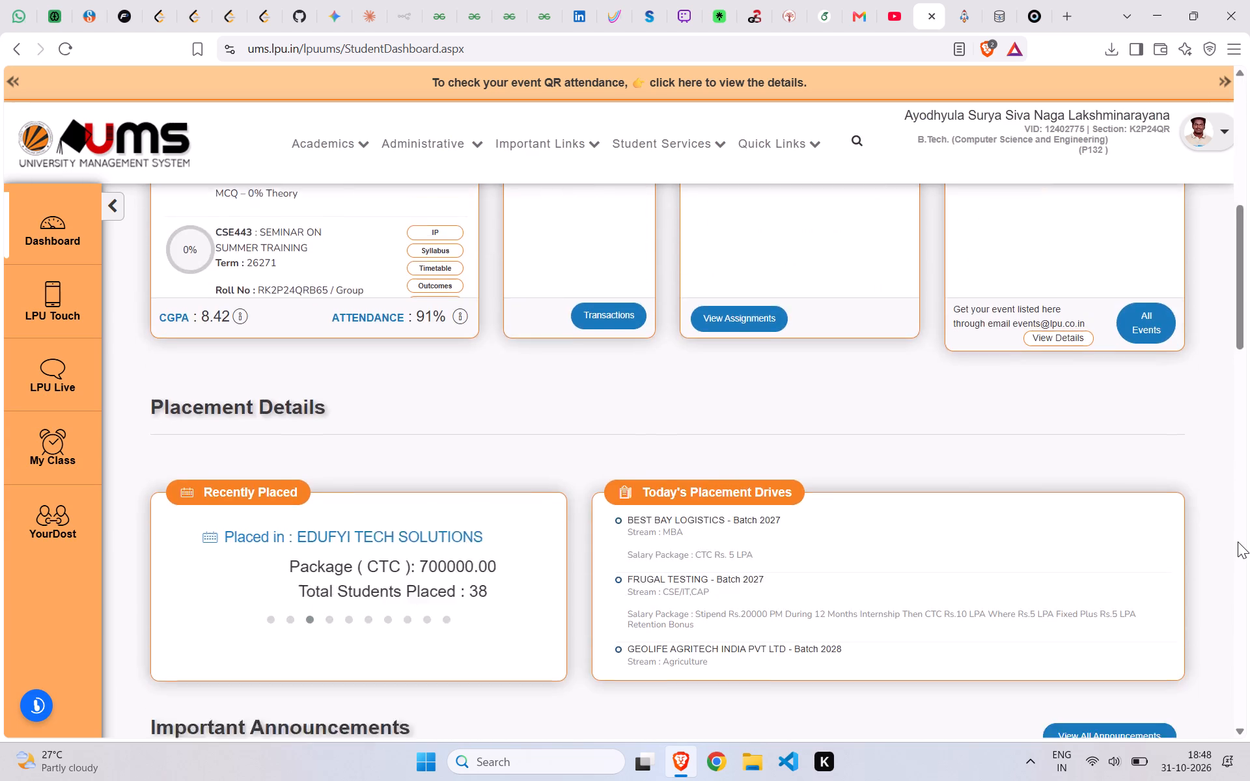
{"action": "scroll", "coordinate": [1238, 541], "scroll_direction": "down", "scroll_amount": 17}
{"action": "scroll", "coordinate": [1238, 541], "scroll_direction": "up", "scroll_amount": 20}
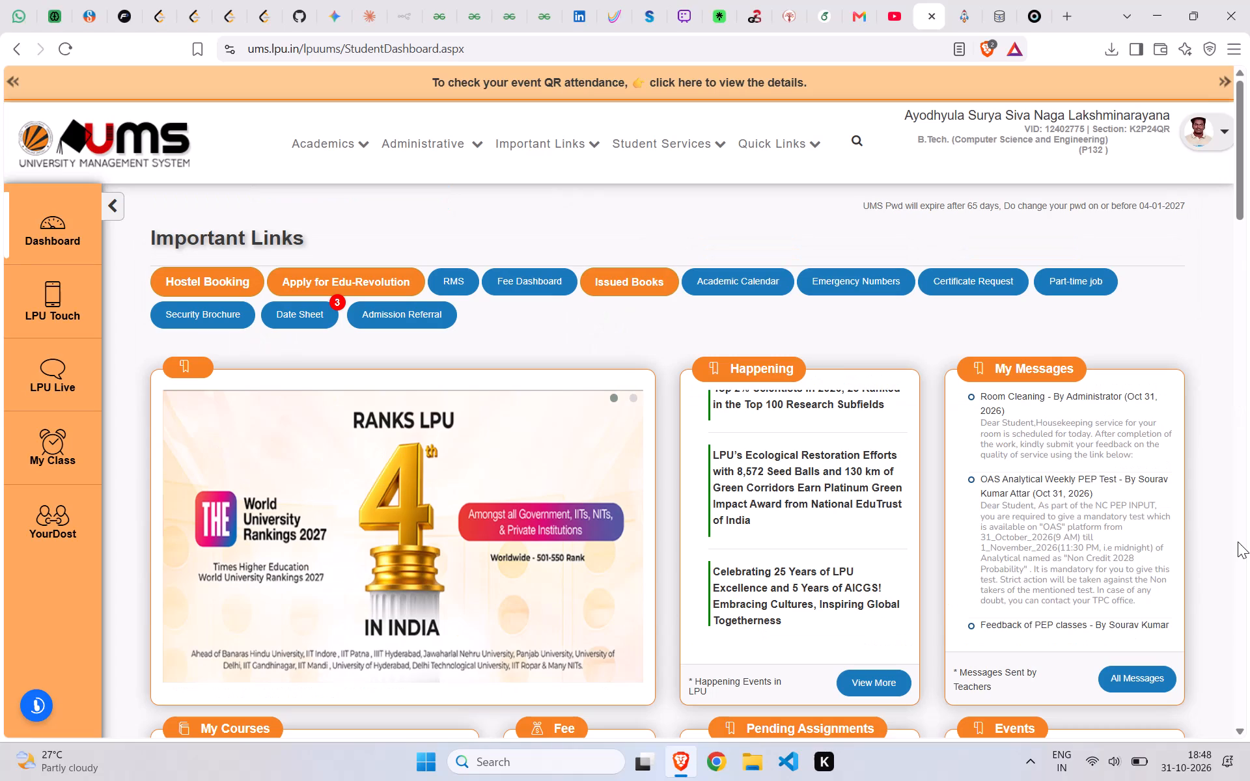